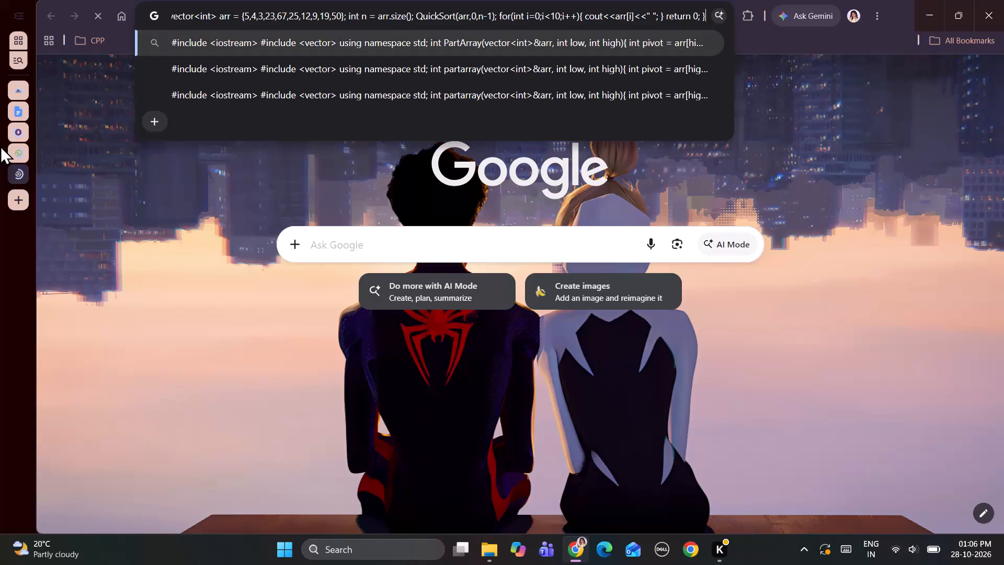
# Switch to the COLLEGE NOTES document and add a bold "HEAP" heading in the blank space above the Practice line.
pyautogui.click(22, 106)
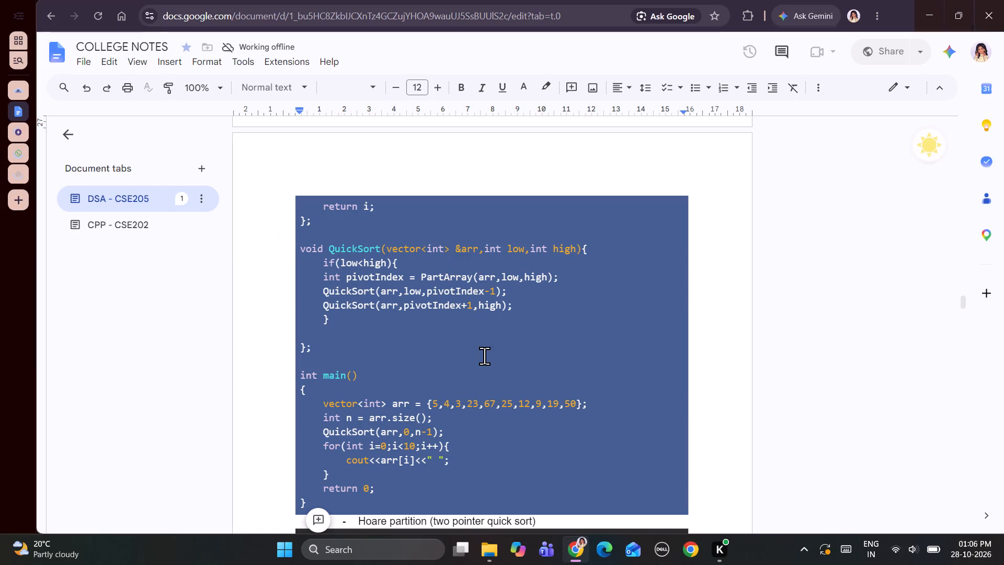
pyautogui.click(484, 356)
pyautogui.scroll(-20, 484, 356)
pyautogui.scroll(-10, 484, 356)
pyautogui.scroll(-20, 484, 356)
pyautogui.scroll(-14, 484, 356)
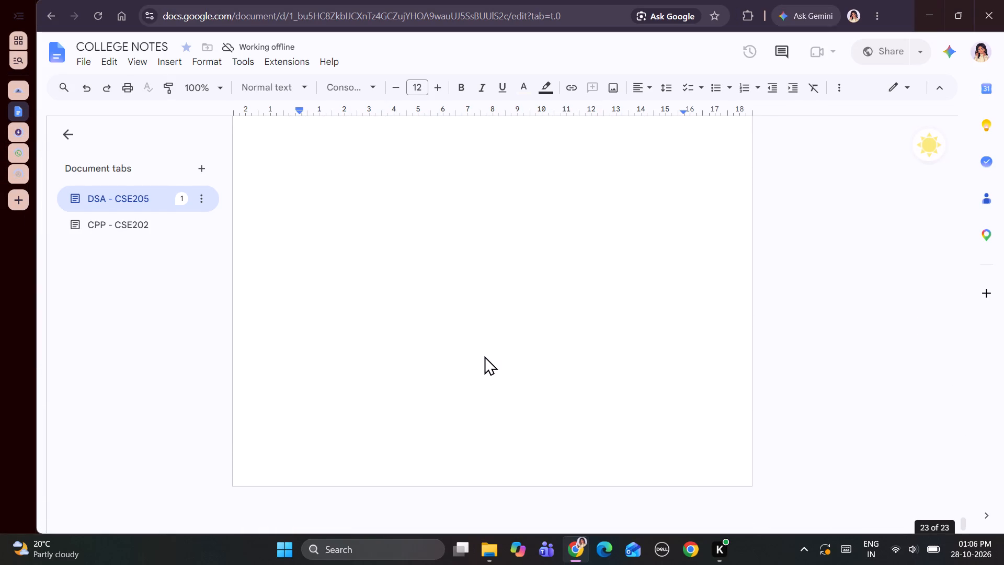
pyautogui.scroll(6, 484, 356)
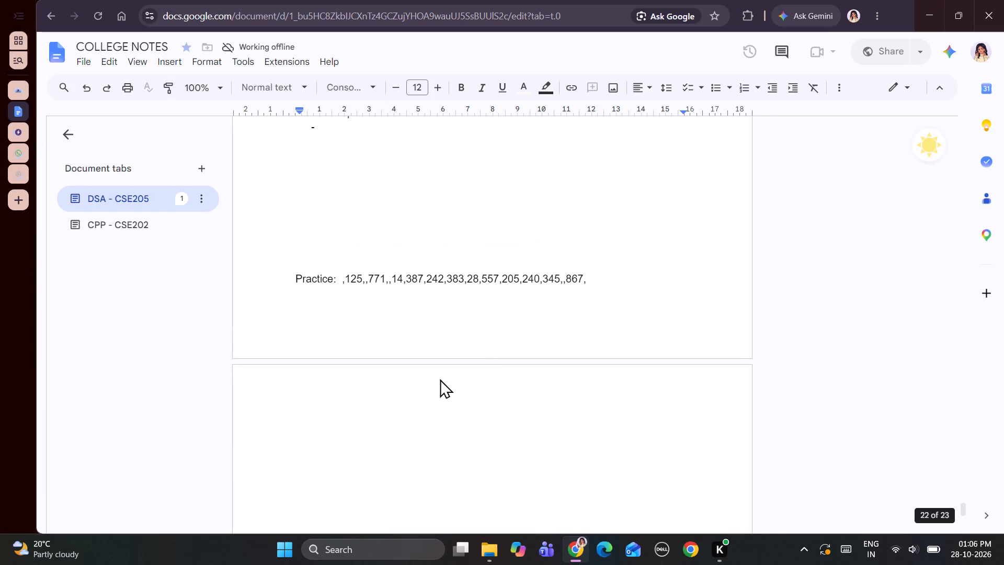
pyautogui.scroll(2, 410, 390)
pyautogui.click(367, 409)
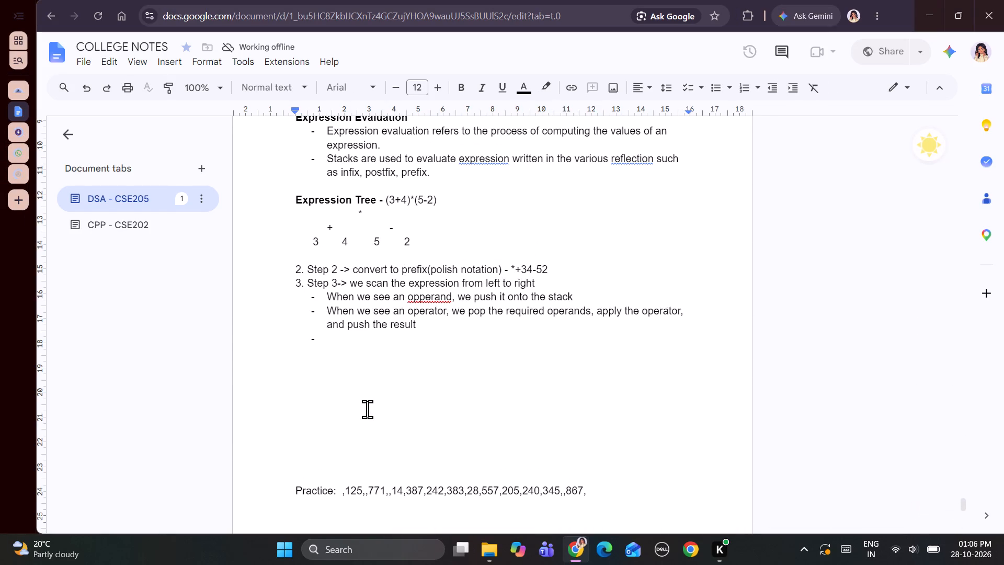
pyautogui.hotkey('ctrl', 'b')
pyautogui.write('HEAP')
pyautogui.press('Return')
pyautogui.hotkey('ctrl', 'b')
# Add a dashed bullet under HEAP reading "A heap is a complete binary tree that follows a special ordering property called the heap property".
pyautogui.keyDown('ctrl'); pyautogui.click(367, 409); pyautogui.keyUp('ctrl')
pyautogui.write('- a heap is a')
pyautogui.press('space')
pyautogui.write('complete')
pyautogui.press('space')
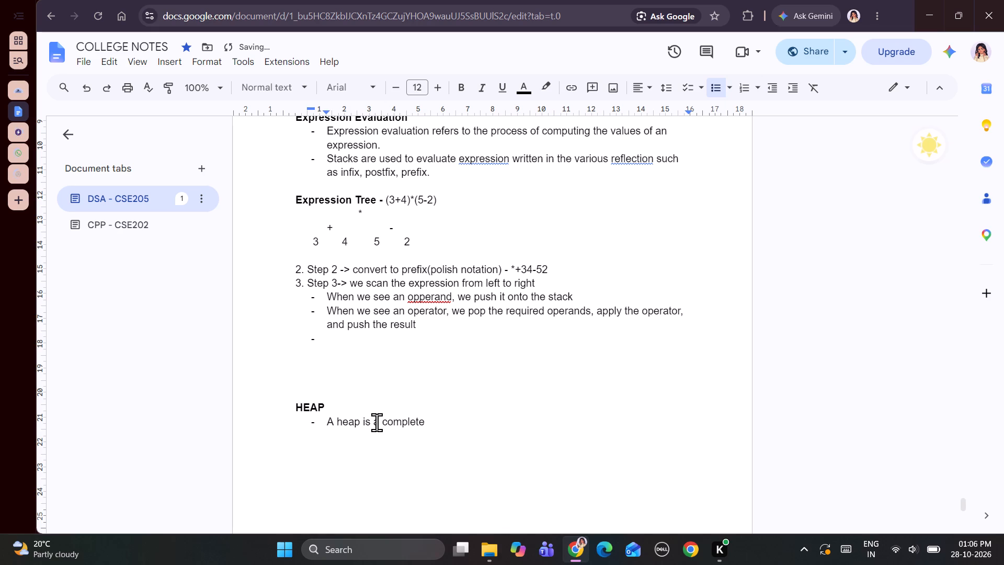
pyautogui.write('binary tree that follows a special')
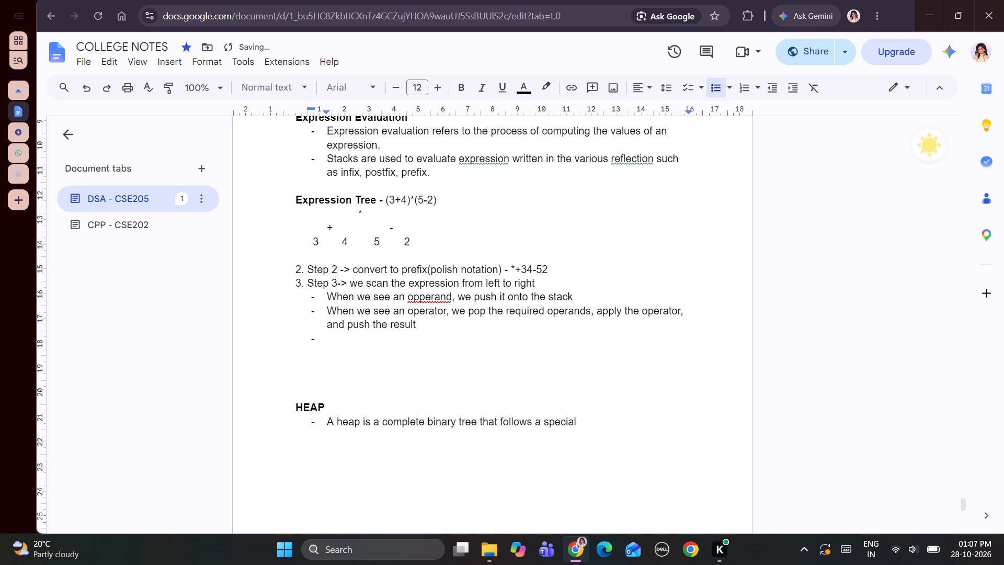
pyautogui.press('space')
pyautogui.write('ordering')
pyautogui.press('space')
pyautogui.write('property')
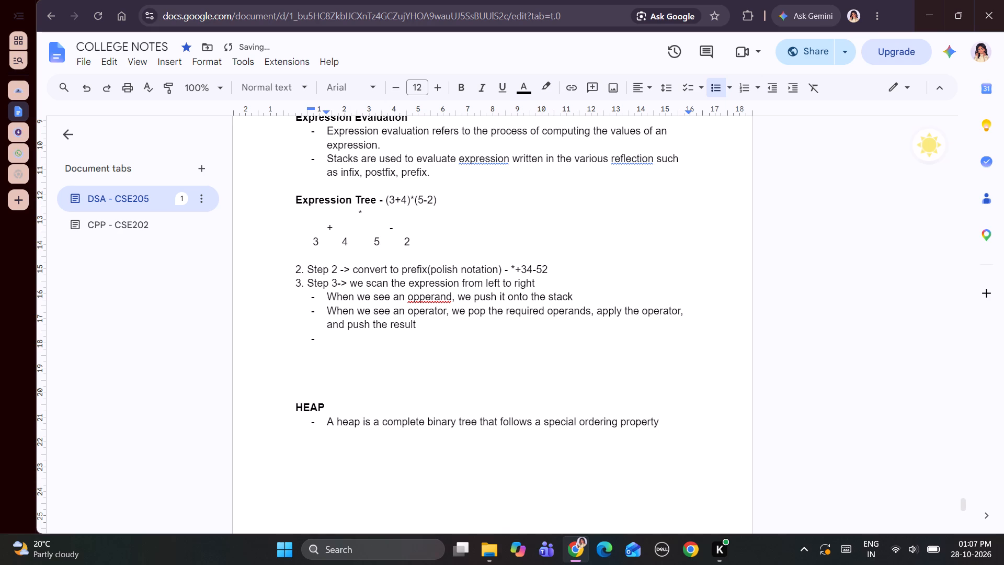
pyautogui.press('space')
pyautogui.write('called the head')
pyautogui.press('space')
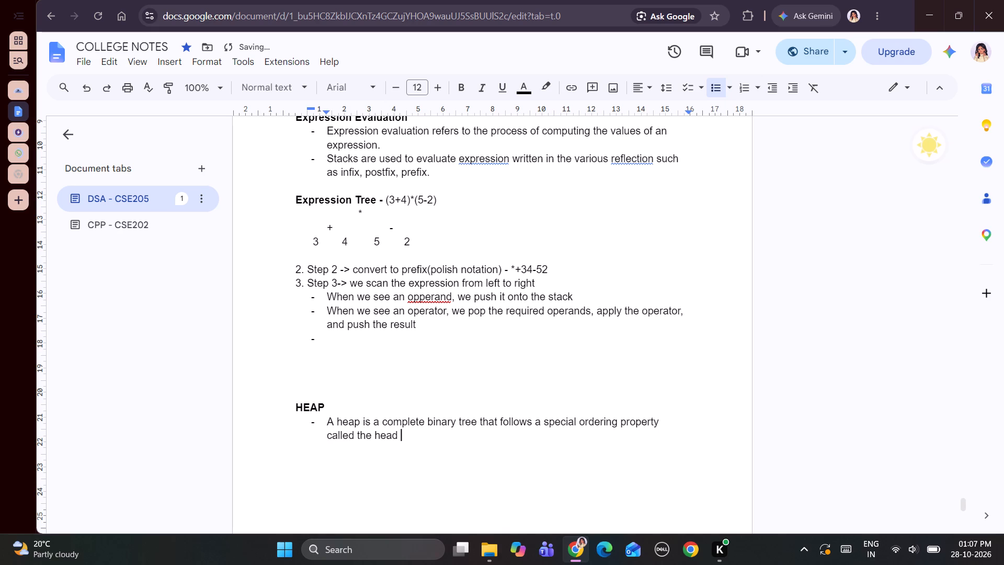
pyautogui.press('BackSpace')
pyautogui.press('BackSpace')
pyautogui.write('p property')
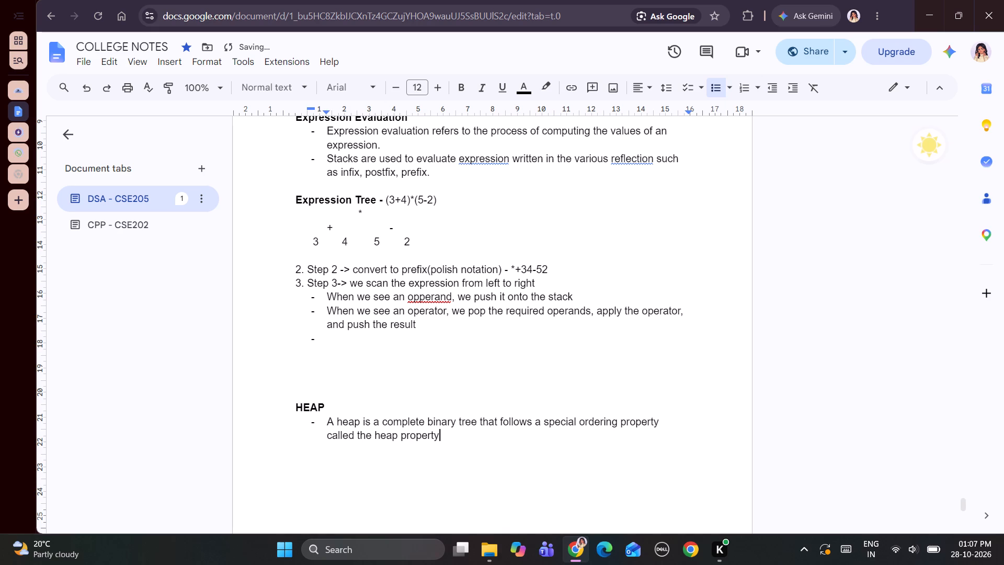
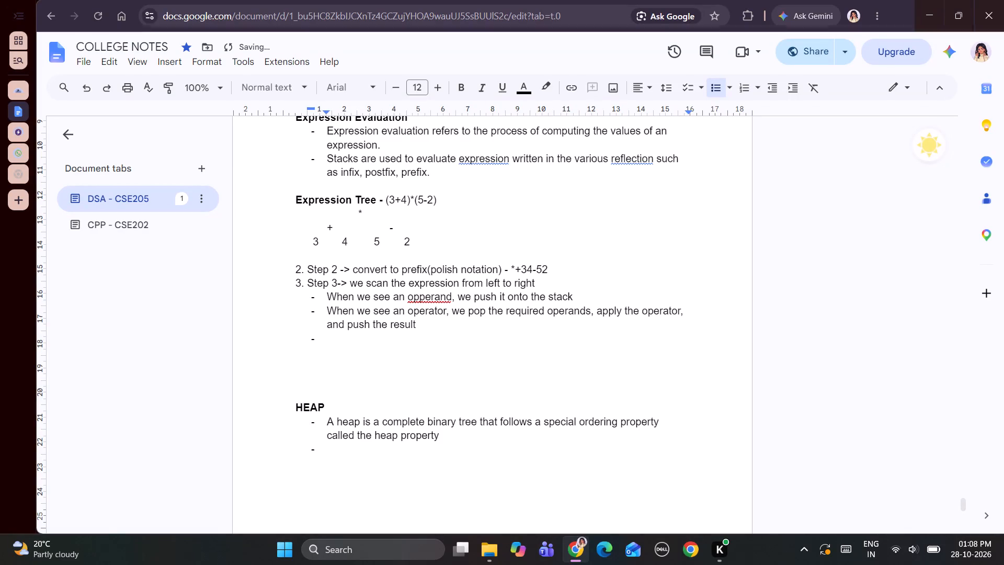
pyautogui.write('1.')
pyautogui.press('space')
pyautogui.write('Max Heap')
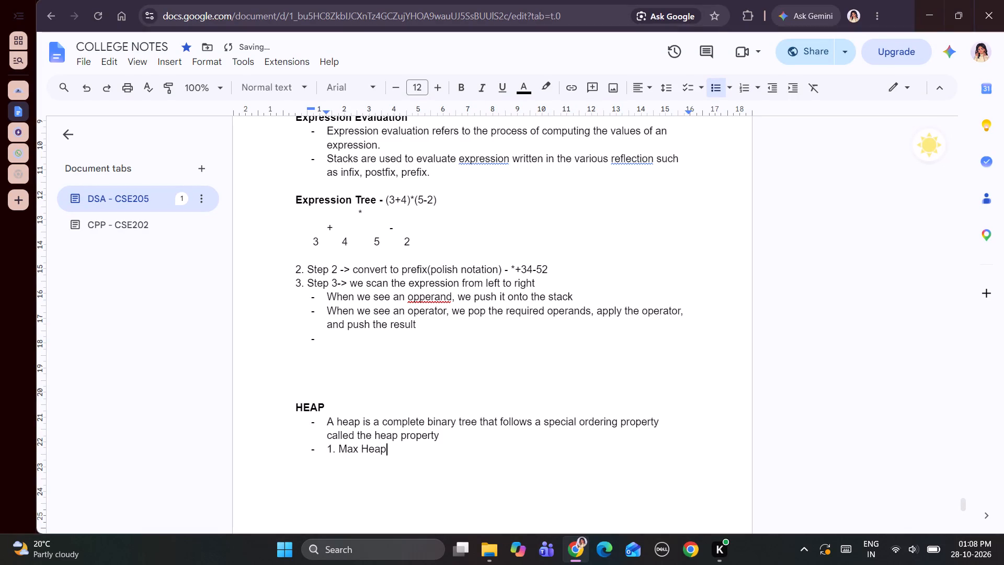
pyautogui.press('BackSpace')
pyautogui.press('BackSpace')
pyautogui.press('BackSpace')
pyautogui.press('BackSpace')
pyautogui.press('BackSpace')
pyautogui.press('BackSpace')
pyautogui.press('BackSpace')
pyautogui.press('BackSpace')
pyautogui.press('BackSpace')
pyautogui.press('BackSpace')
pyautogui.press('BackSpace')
# Replace the empty dashed bullet under HEAP with numbered item 1: "Max heap- the parent node is always greater than or equal to its childe".
pyautogui.press('BackSpace')
pyautogui.write('1.')
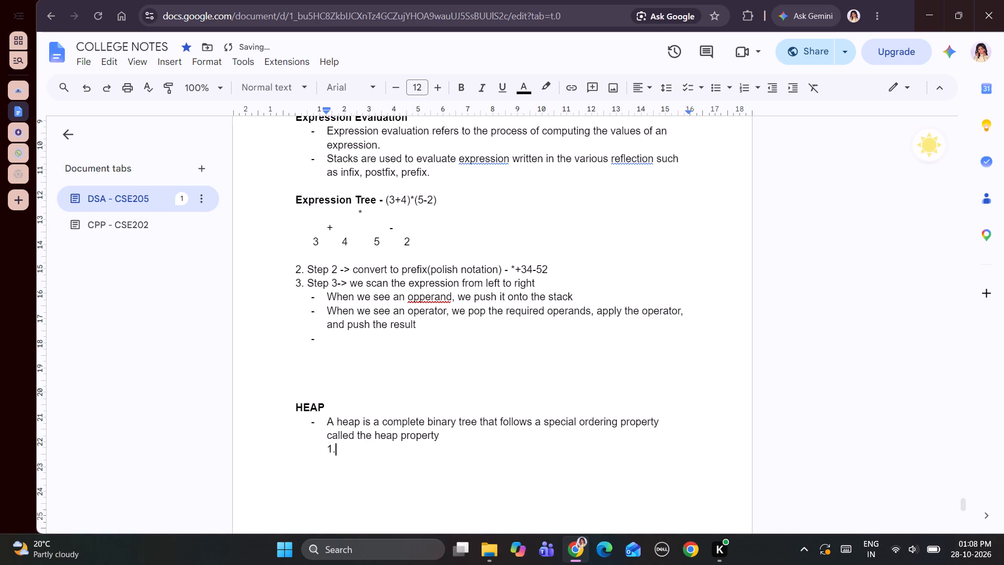
pyautogui.press('space')
pyautogui.write('Max heap')
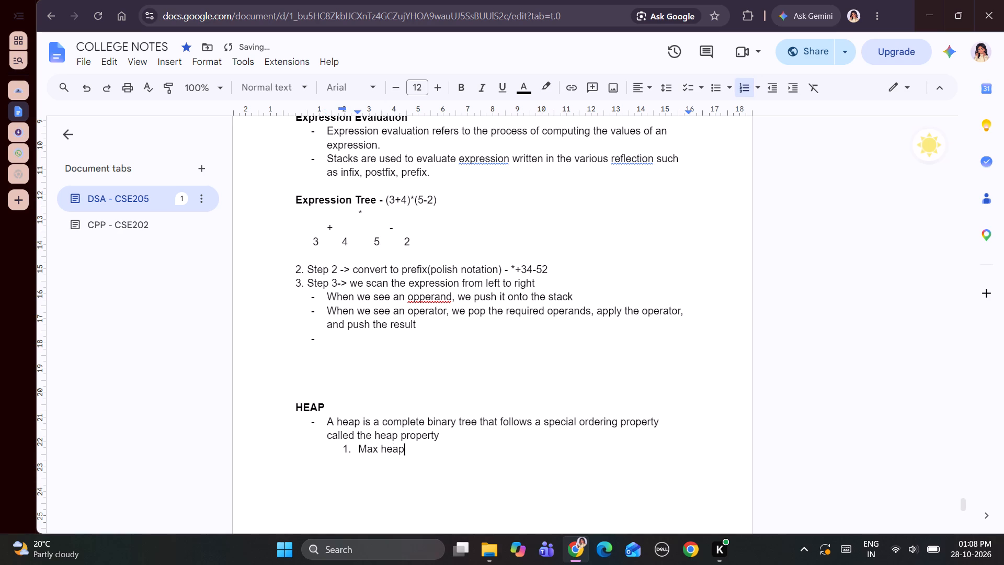
pyautogui.write('-')
pyautogui.press('space')
pyautogui.write('the parent node s')
pyautogui.press('BackSpace')
pyautogui.press('s')
pyautogui.press('BackSpace')
pyautogui.write('is always greap')
pyautogui.press('BackSpace')
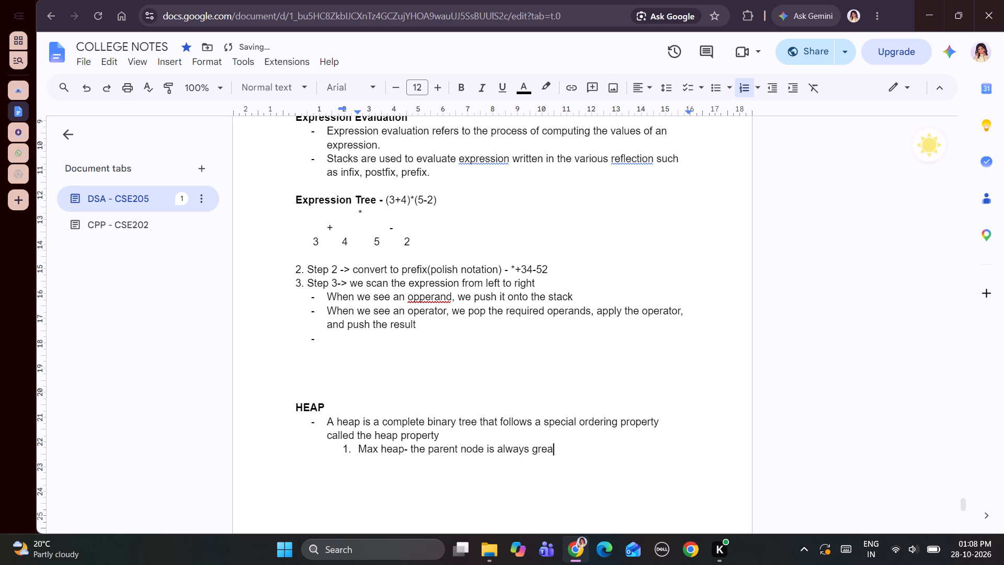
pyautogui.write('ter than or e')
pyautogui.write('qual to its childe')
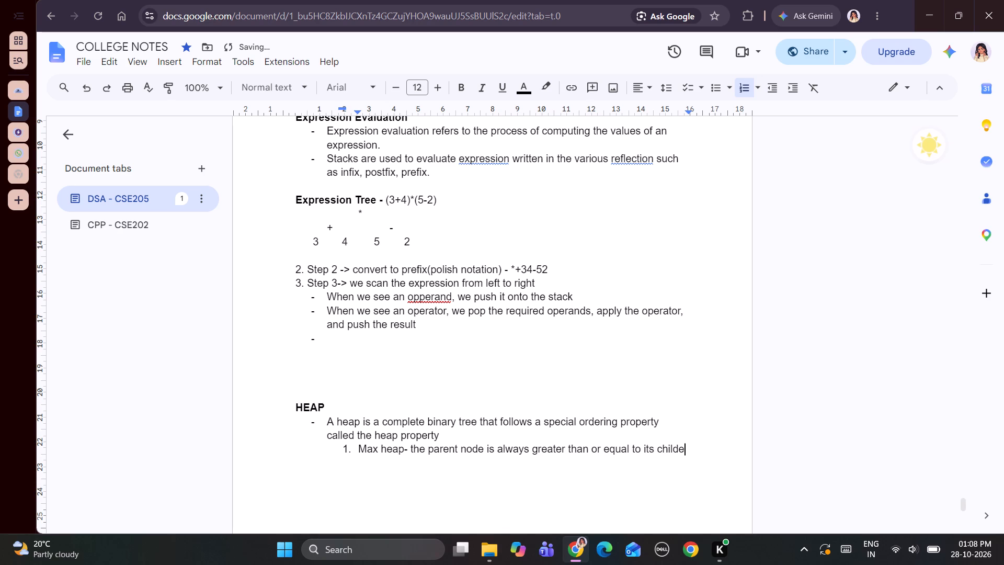
# Correct the last word of the Max heap item to "children" and start an empty numbered item 2 below it.
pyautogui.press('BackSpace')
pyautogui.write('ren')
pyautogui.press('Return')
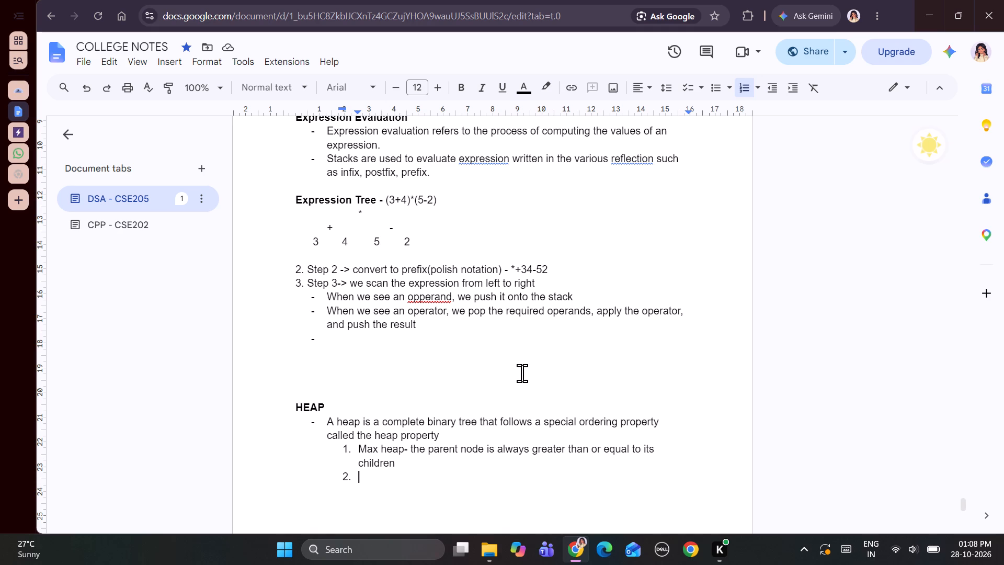
pyautogui.scroll(-3, 476, 282)
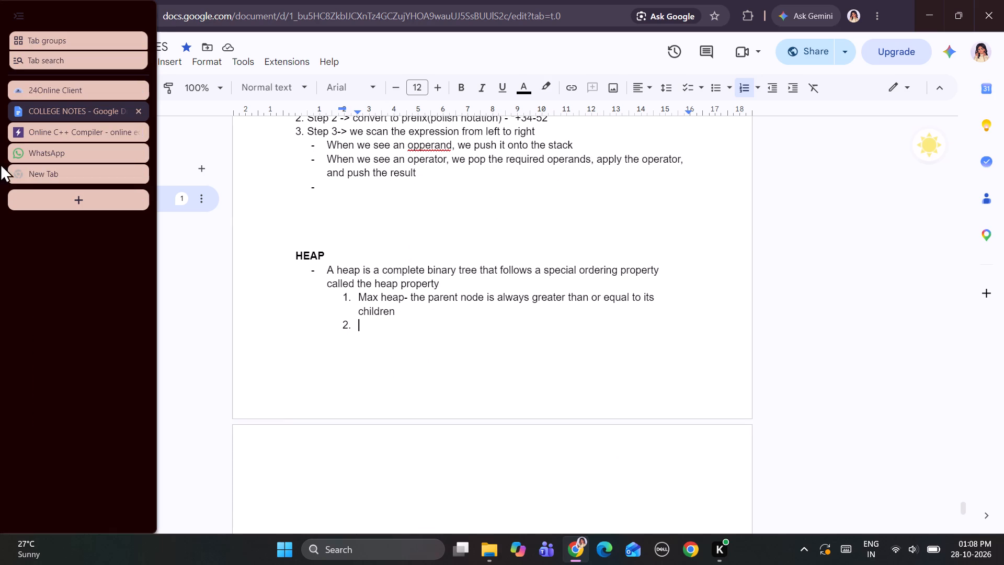
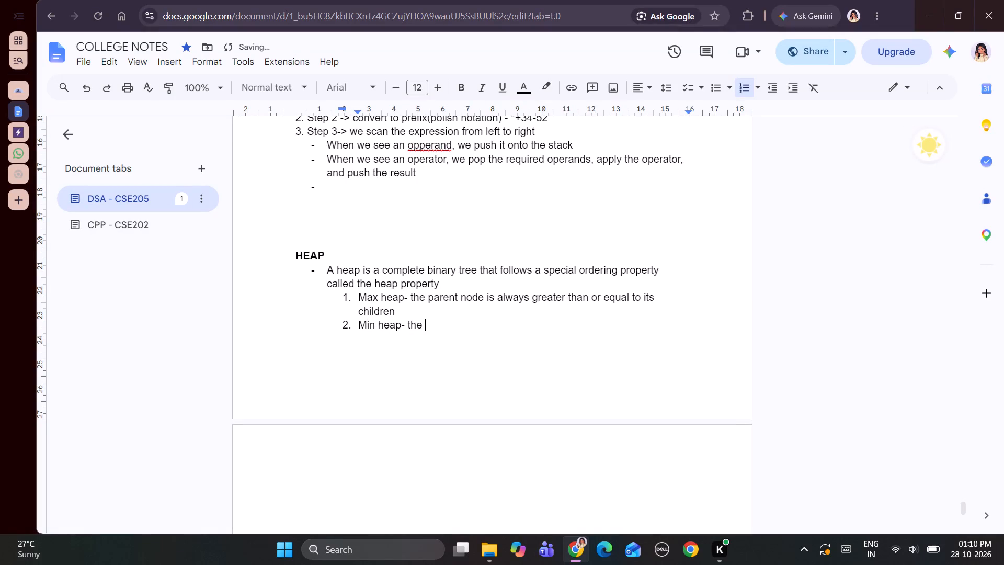
# Complete numbered item 2 under HEAP so it reads "Min heap- the parent node is always smaller than or equal to its children".
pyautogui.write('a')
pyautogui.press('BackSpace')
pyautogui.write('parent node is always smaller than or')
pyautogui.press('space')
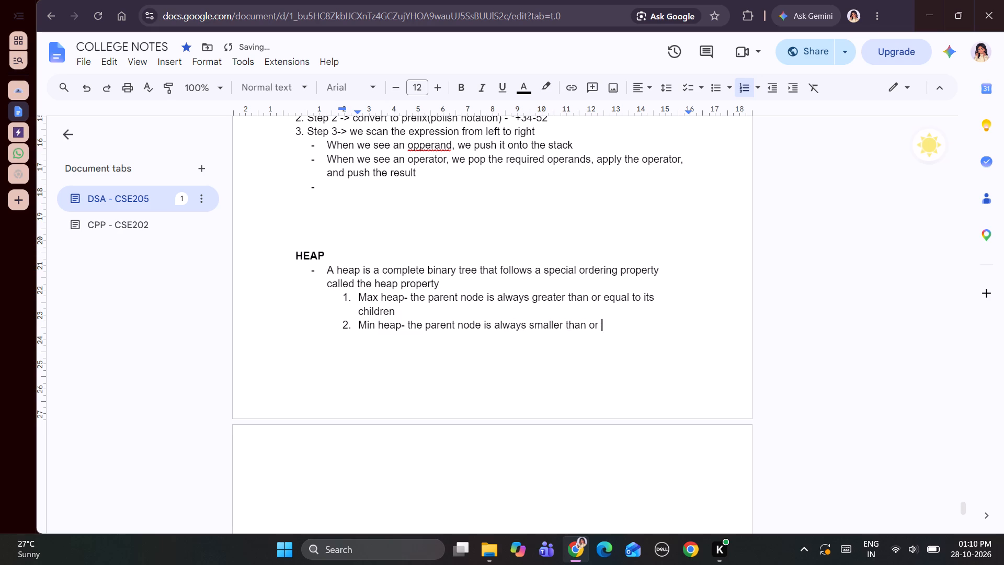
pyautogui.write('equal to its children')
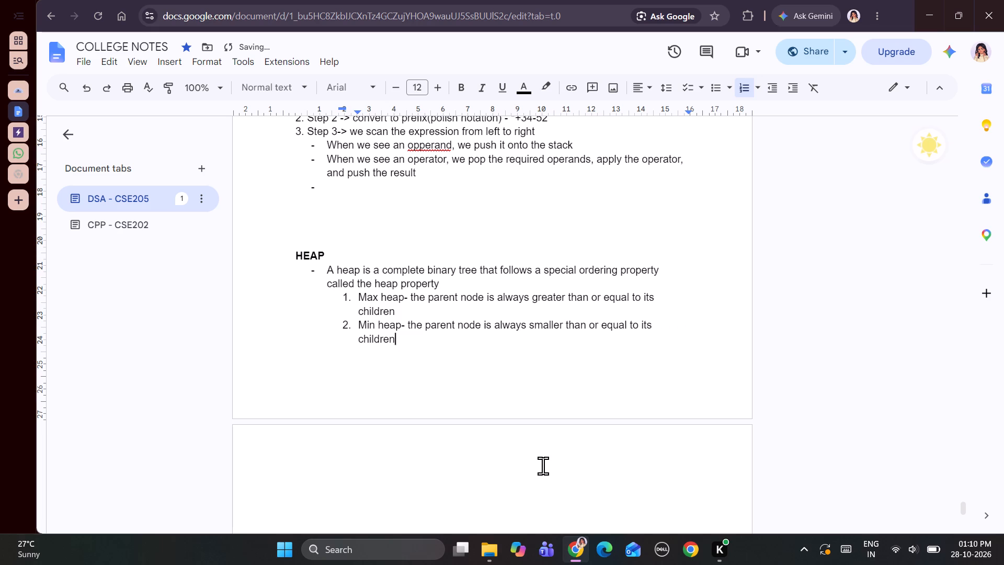
# Replace the word "smaller" with "less" in the Min heap item of the numbered list under HEAP.
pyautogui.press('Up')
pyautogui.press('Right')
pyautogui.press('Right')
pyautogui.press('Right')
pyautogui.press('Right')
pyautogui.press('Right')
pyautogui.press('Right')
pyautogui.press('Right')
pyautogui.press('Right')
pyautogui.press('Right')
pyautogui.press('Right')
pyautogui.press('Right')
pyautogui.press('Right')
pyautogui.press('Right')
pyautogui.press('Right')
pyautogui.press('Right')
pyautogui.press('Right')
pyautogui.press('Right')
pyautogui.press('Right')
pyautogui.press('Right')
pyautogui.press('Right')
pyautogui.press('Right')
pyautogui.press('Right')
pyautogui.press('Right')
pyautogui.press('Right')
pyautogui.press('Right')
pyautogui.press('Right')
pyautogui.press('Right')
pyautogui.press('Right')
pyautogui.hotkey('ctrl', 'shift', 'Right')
pyautogui.write('less')
pyautogui.press('space')
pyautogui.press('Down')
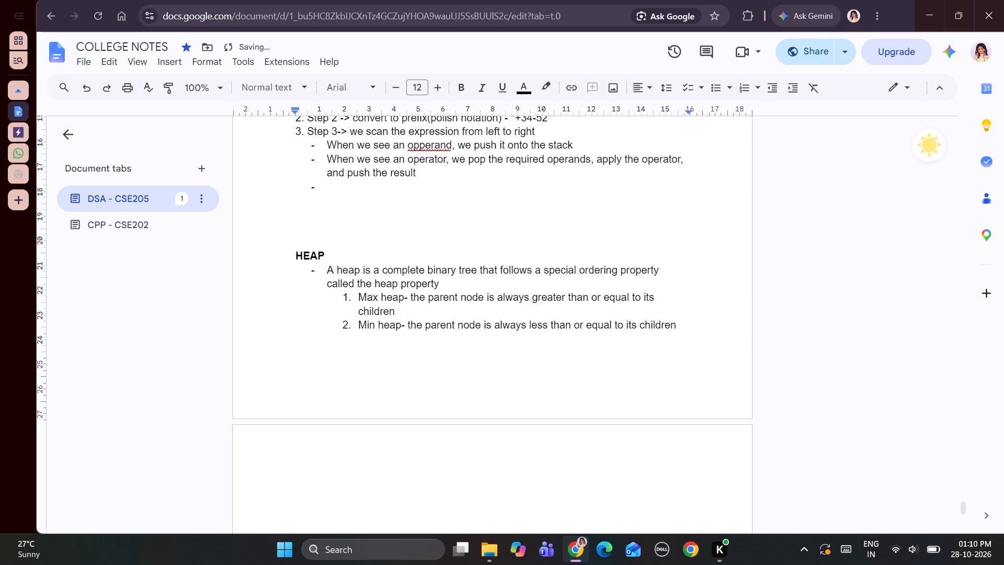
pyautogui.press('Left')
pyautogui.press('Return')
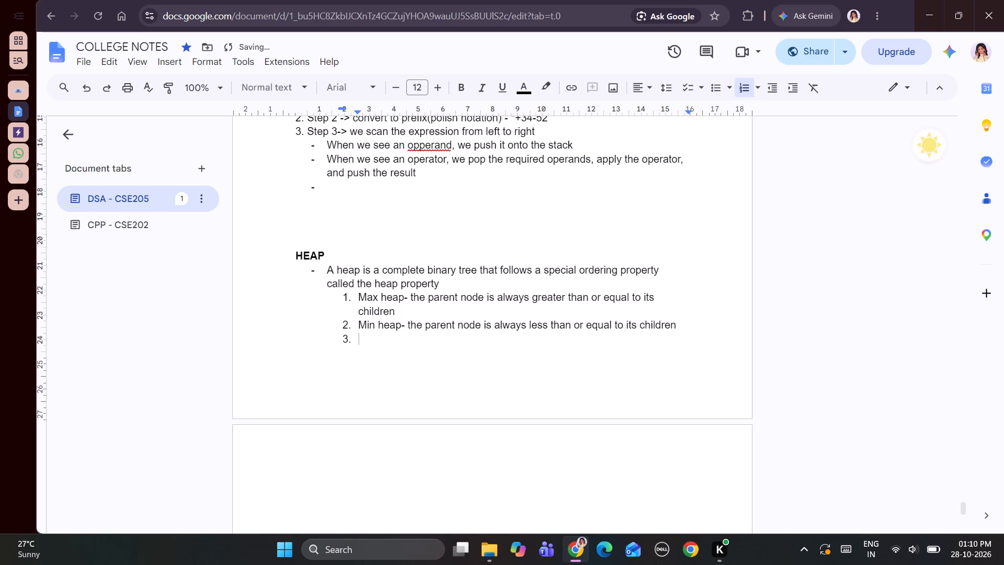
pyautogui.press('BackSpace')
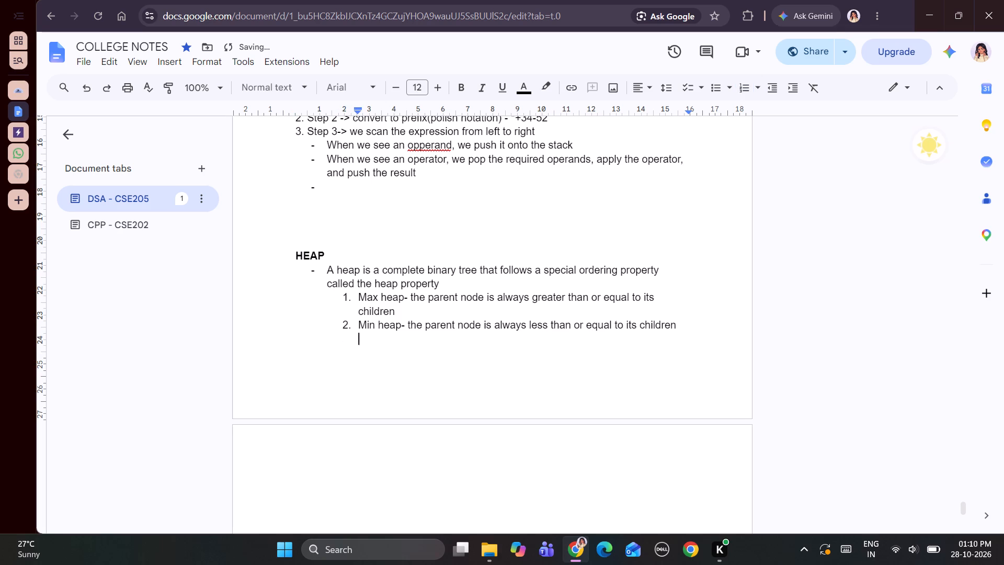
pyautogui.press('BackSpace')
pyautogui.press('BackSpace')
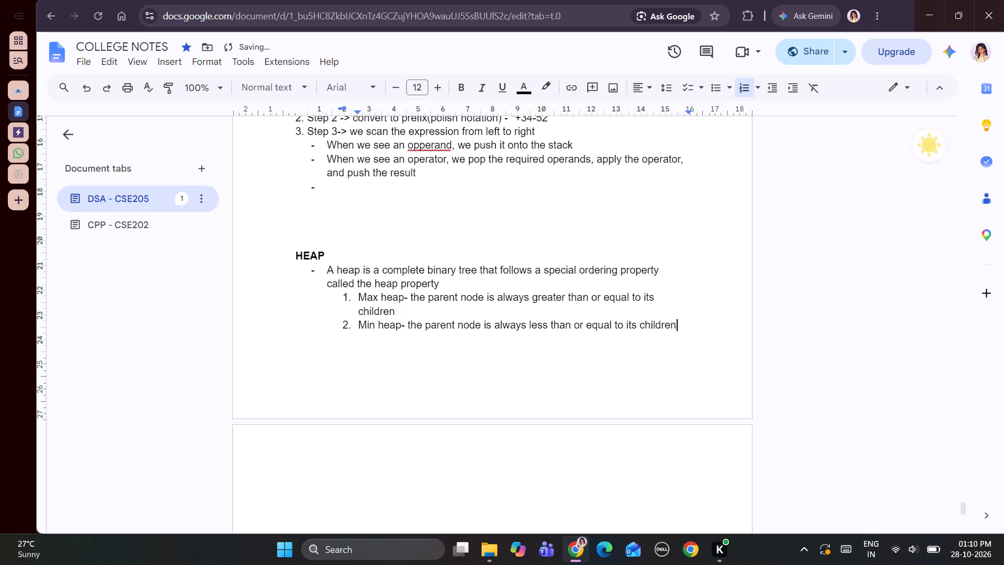
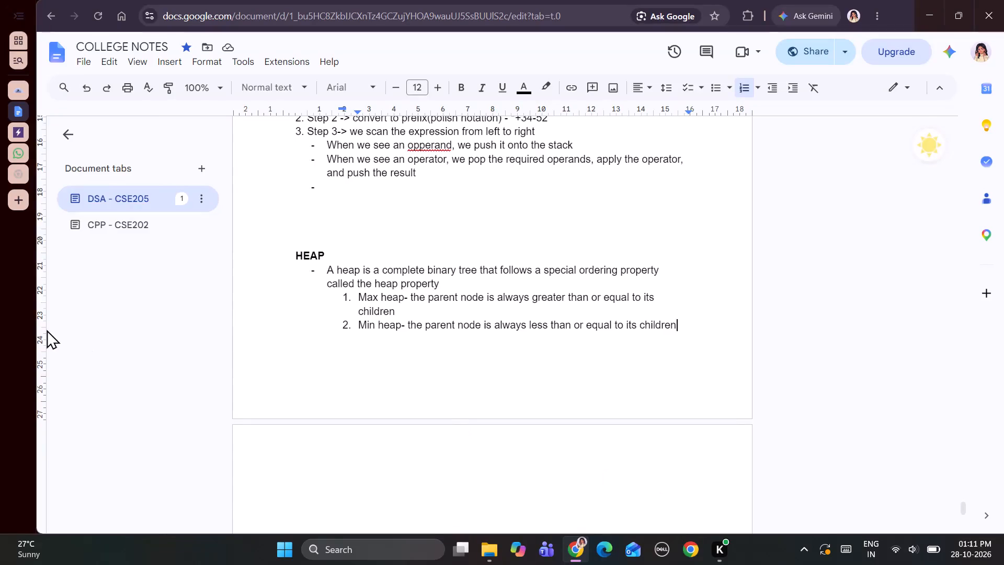
# Search the web for "max heap example" in a new browser tab.
pyautogui.click(20, 196)
pyautogui.write('max heap example')
pyautogui.press('Return')
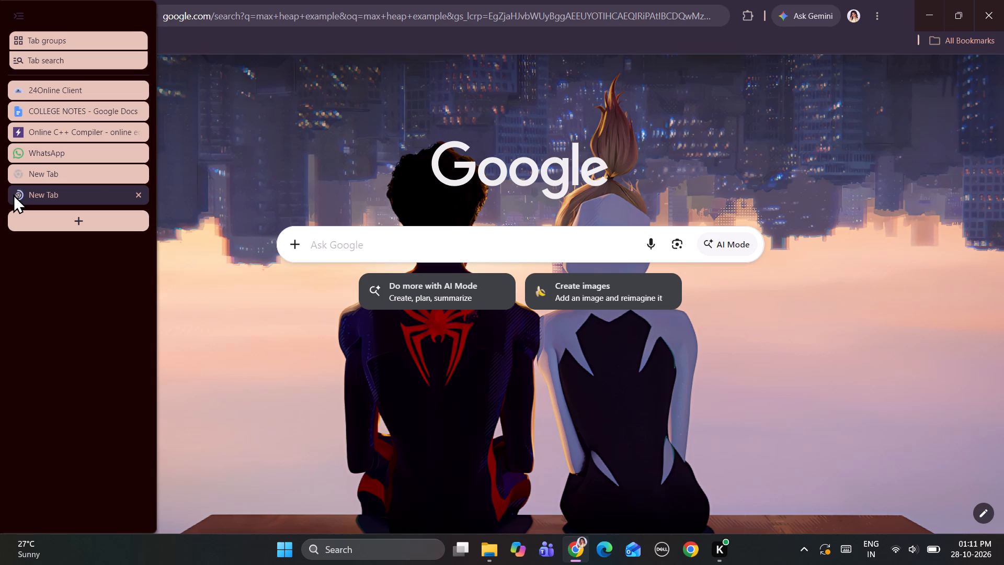
# Search the web for "min heap diagram" in another new browser tab.
pyautogui.click(27, 219)
pyautogui.write('min heap e')
pyautogui.press('Down')
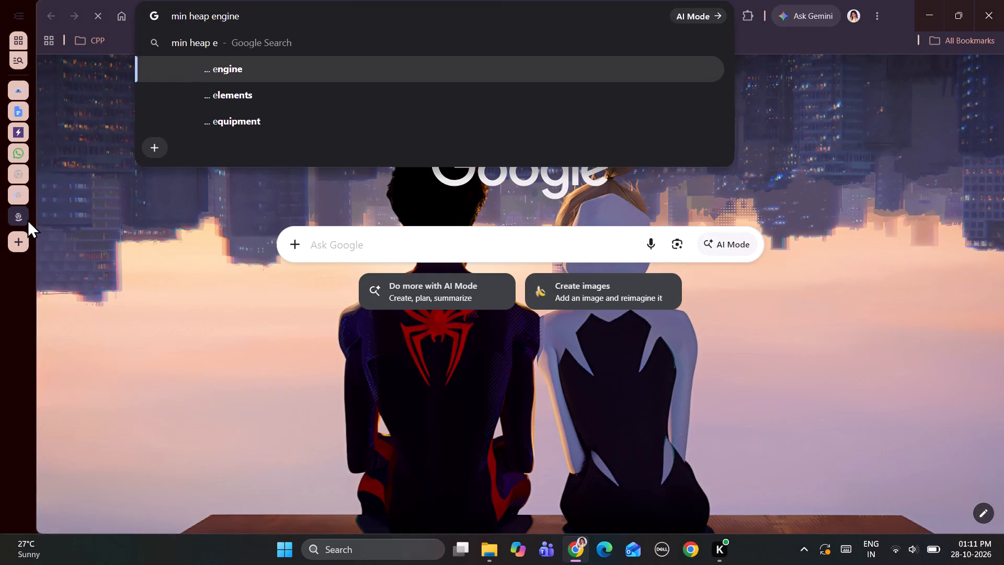
pyautogui.hotkey('ctrl', 'shift', 'Left')
pyautogui.press('d')
pyautogui.scroll(1, 26, 231)
pyautogui.press('i')
pyautogui.press('a')
pyautogui.press('g')
pyautogui.press('r')
pyautogui.write('am')
pyautogui.press('Return')
# Open the image results for the max heap example search and examine the min heap diagram results.
pyautogui.click(83, 190)
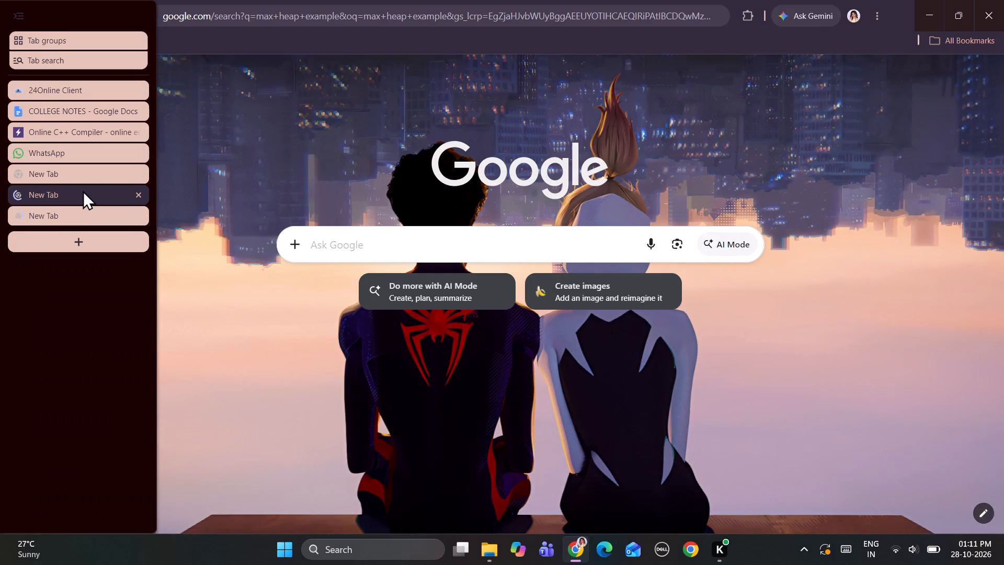
pyautogui.click(84, 217)
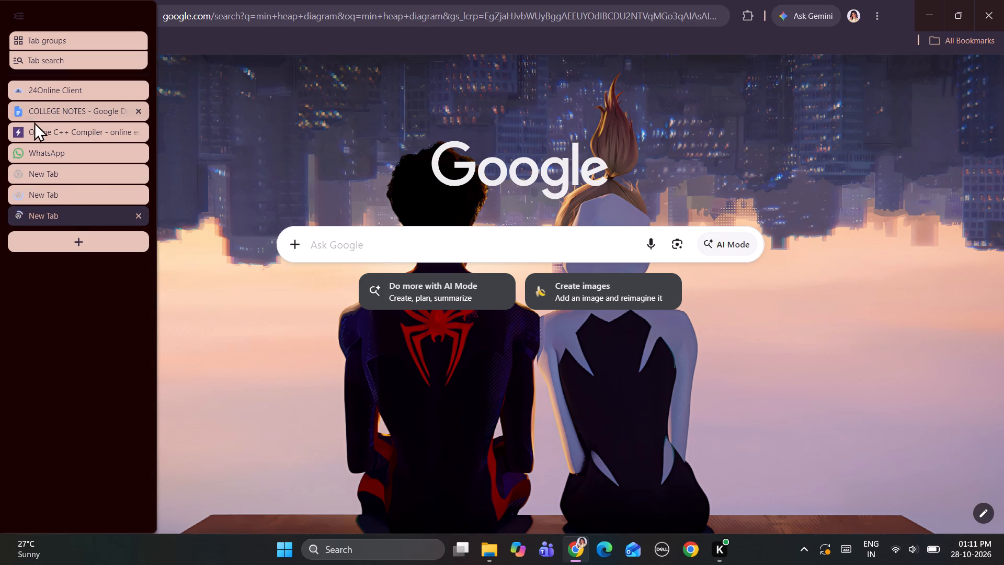
pyautogui.click(68, 120)
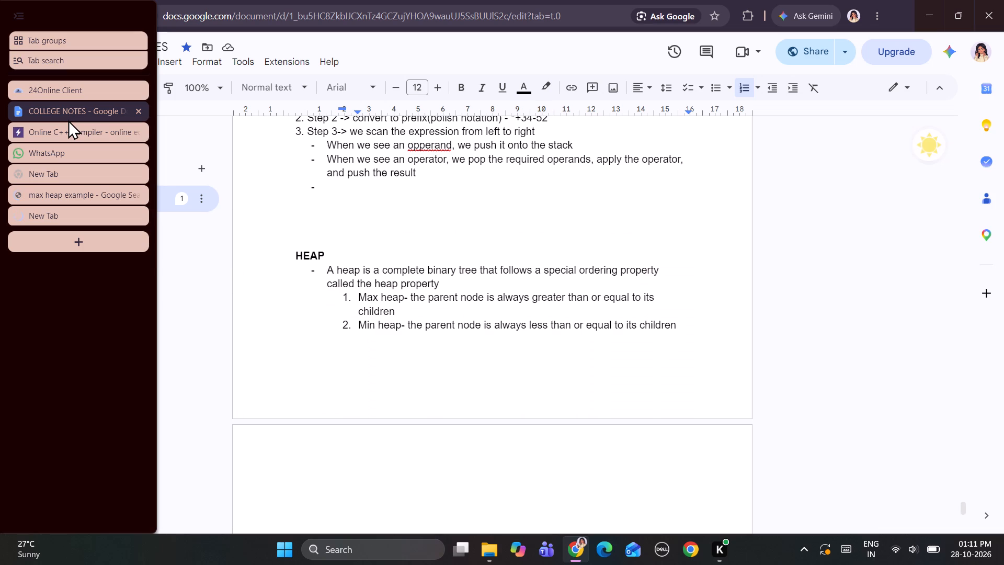
pyautogui.click(60, 201)
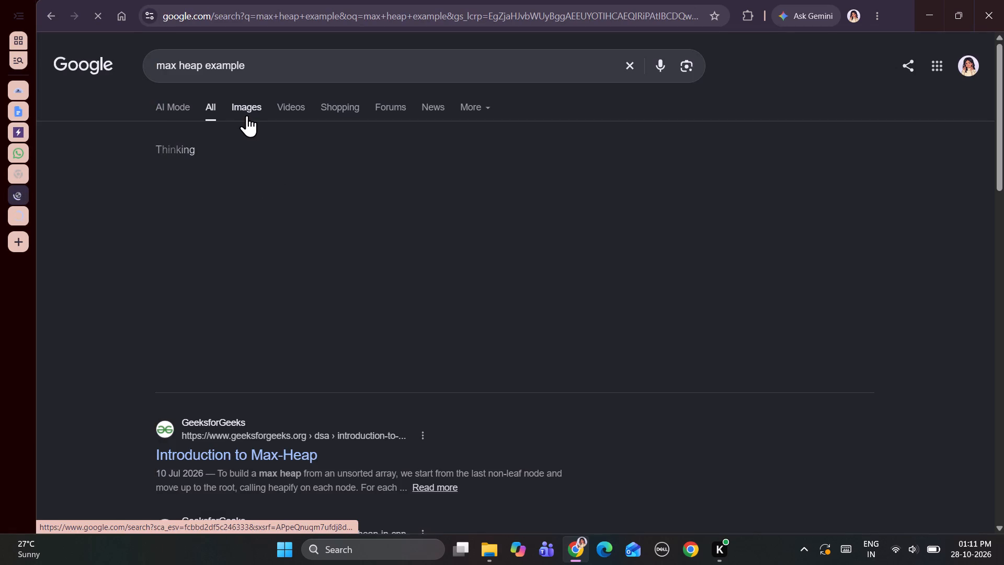
pyautogui.click(247, 115)
pyautogui.click(247, 115)
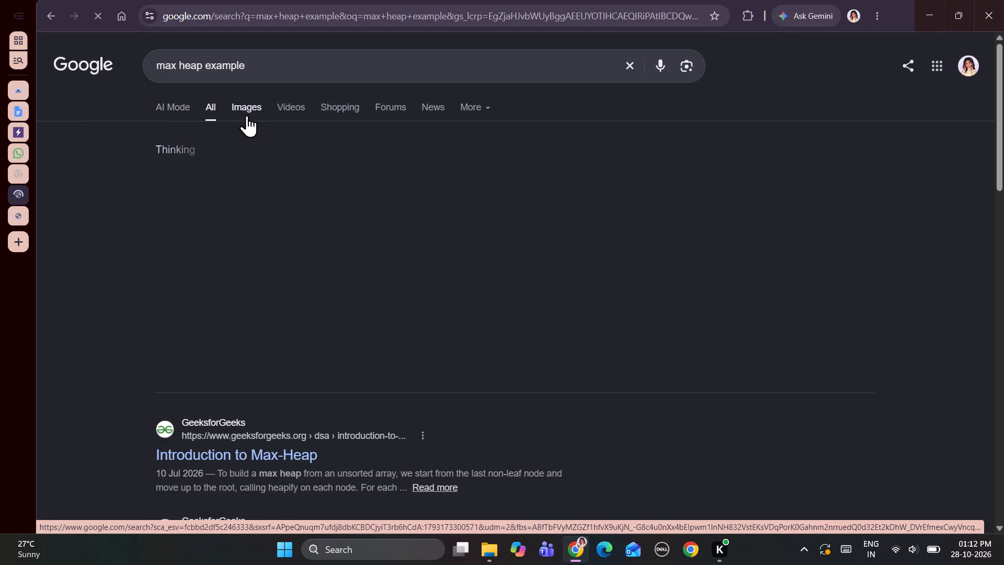
pyautogui.doubleClick(242, 103)
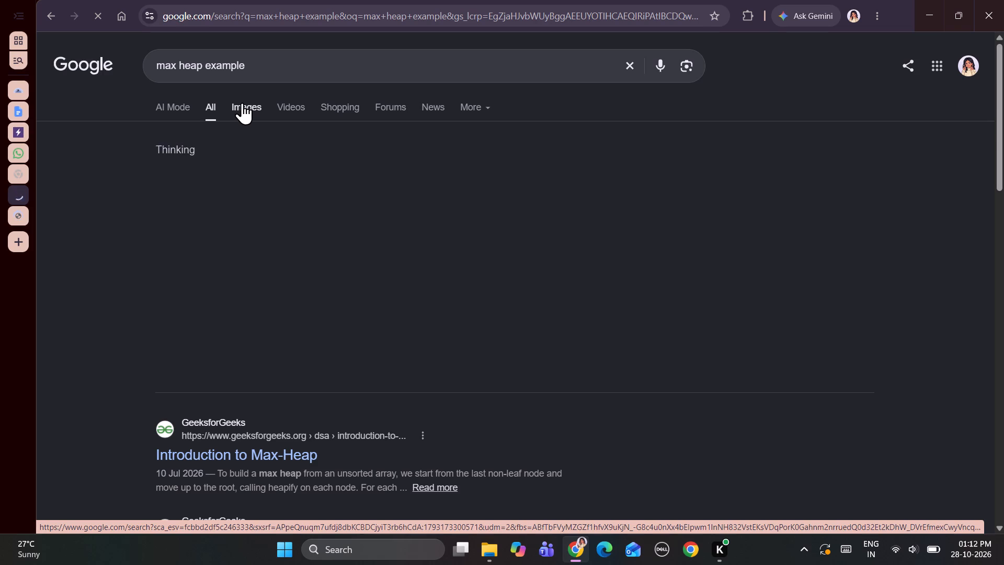
pyautogui.click(15, 211)
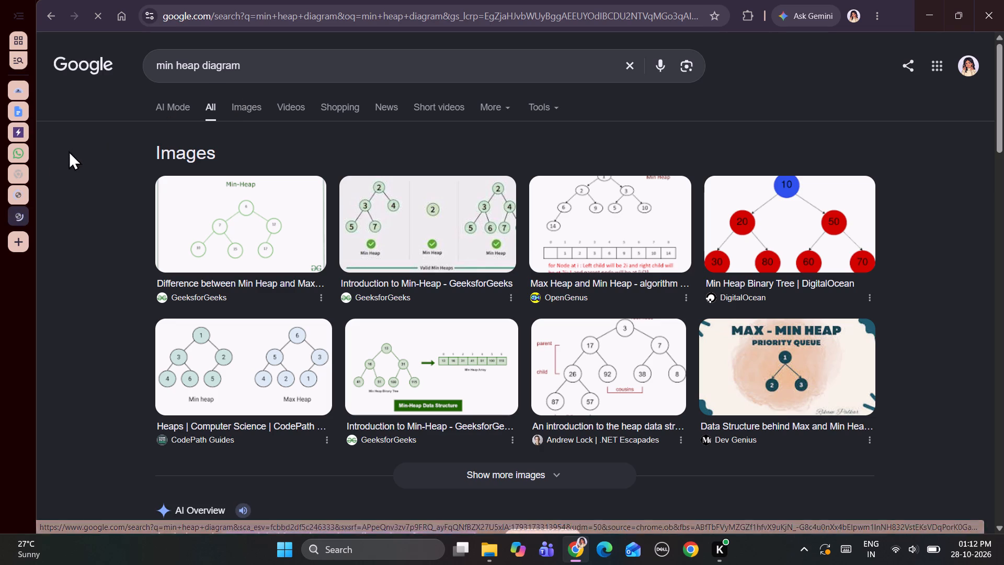
# In COLLEGE NOTES, write "Note:- a heap it not a completely sorted tree" on the line below the Min heap item.
pyautogui.click(24, 116)
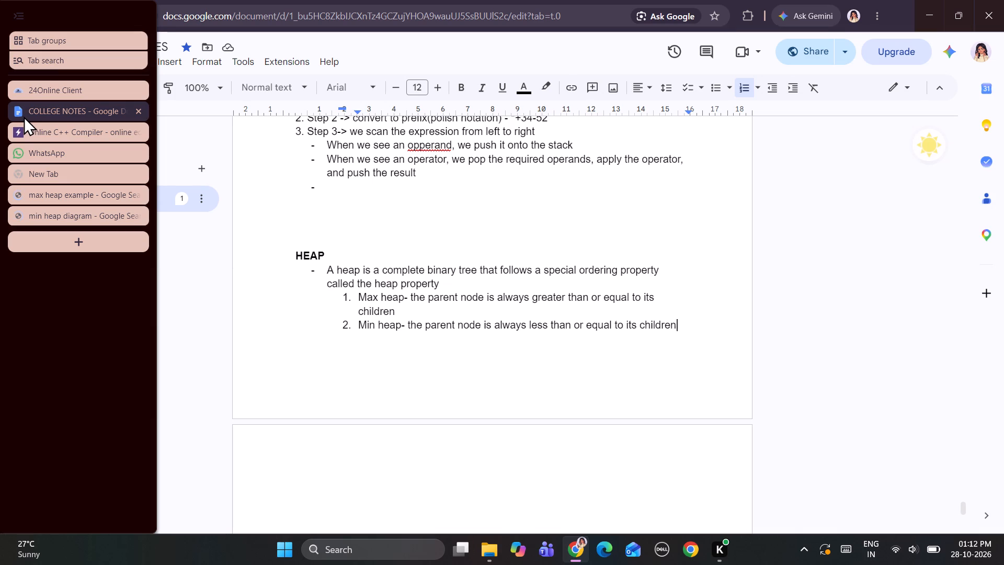
pyautogui.click(413, 377)
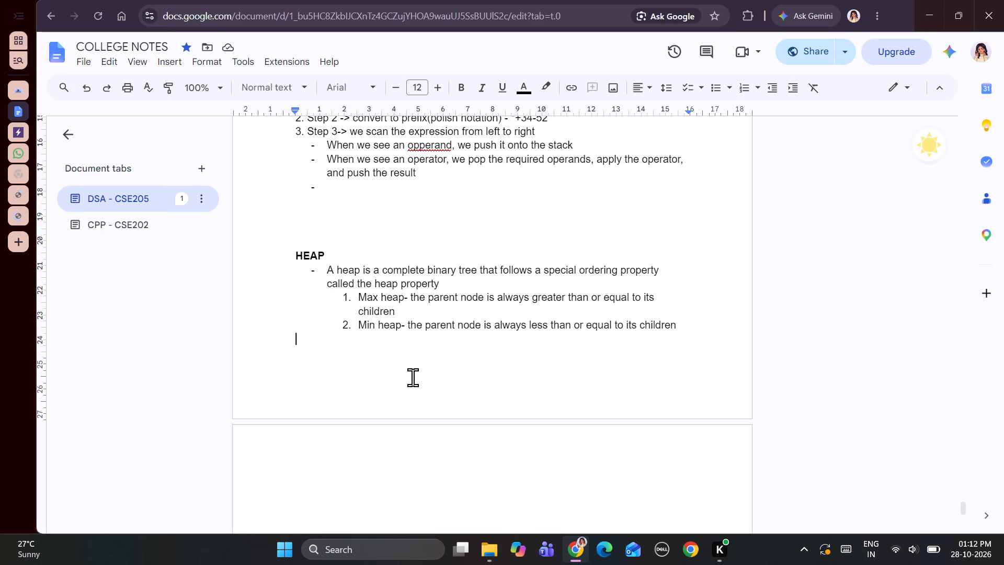
pyautogui.write('Notes')
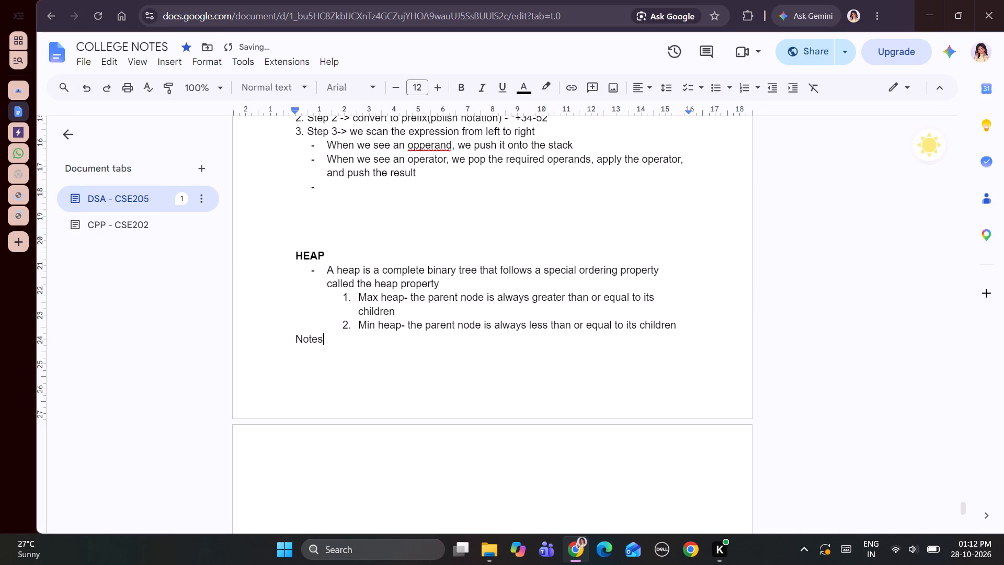
pyautogui.hotkey('shift', 'BackSpace')
pyautogui.write(':- a heap it s')
pyautogui.press('BackSpace')
pyautogui.write('not a completely sorted tree')
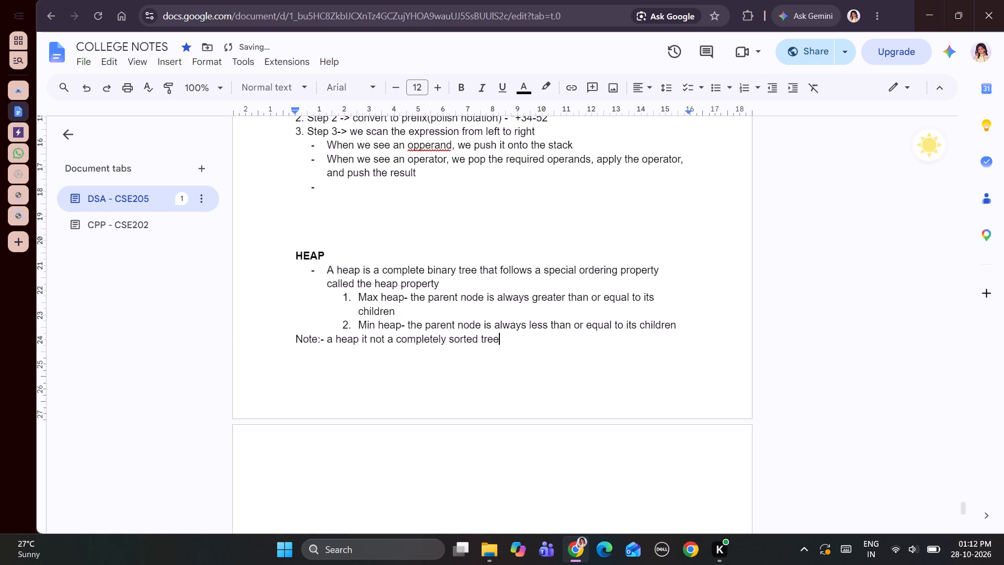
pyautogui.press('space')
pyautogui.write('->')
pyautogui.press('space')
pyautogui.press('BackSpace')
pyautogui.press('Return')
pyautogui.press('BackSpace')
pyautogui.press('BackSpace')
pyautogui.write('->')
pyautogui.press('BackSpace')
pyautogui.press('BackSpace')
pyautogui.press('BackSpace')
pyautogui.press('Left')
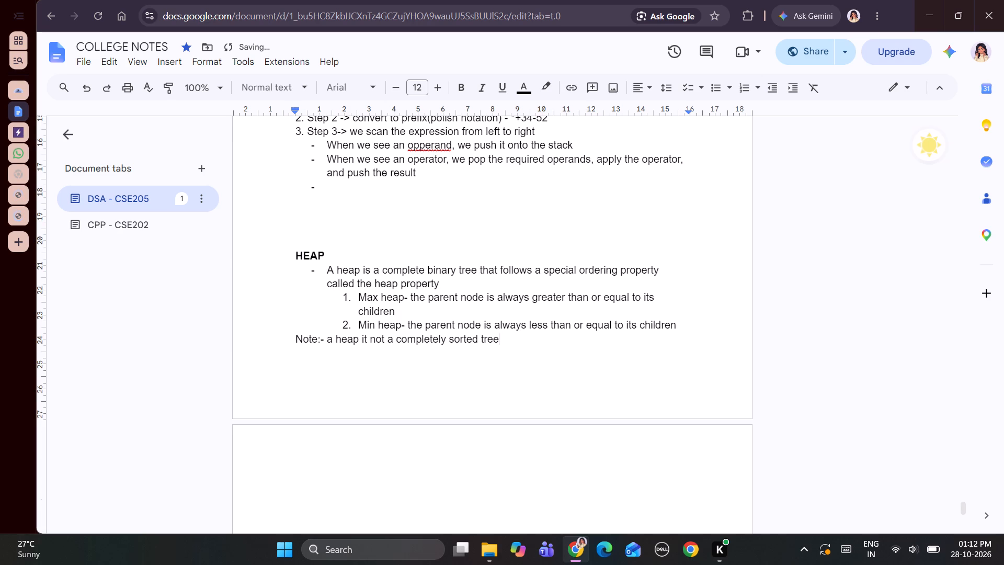
# Continue the note with ", it only guarentees the ordering between each parent and it's child".
pyautogui.write(', it only guarentees')
pyautogui.press('space')
pyautogui.write('the ordering')
pyautogui.press('space')
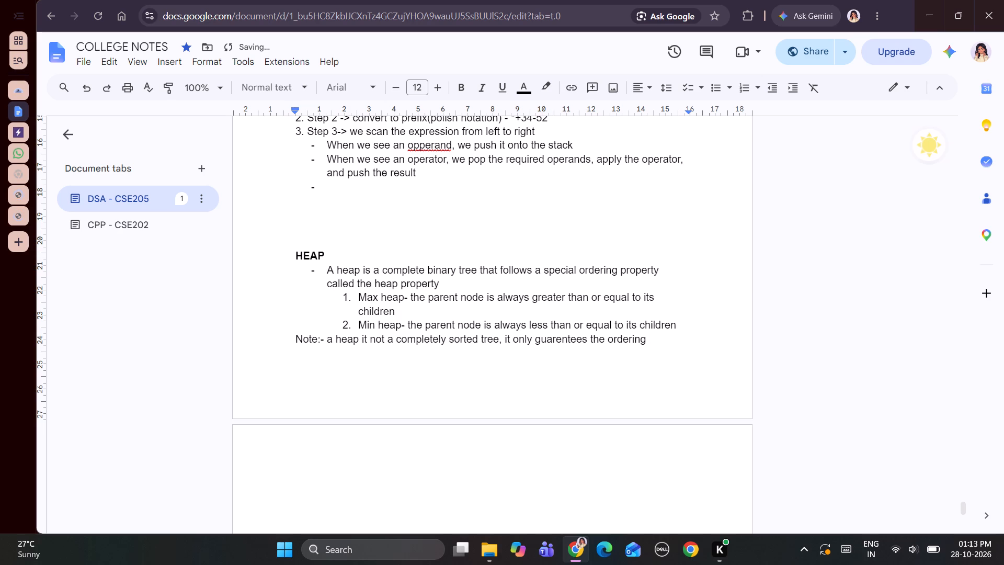
pyautogui.write("between each parent and it's child")
pyautogui.press('space')
# Replace the ":-" after the word "Note" with a right arrow.
pyautogui.hotkey('shift', 'Up')
pyautogui.hotkey('shift', 'Up')
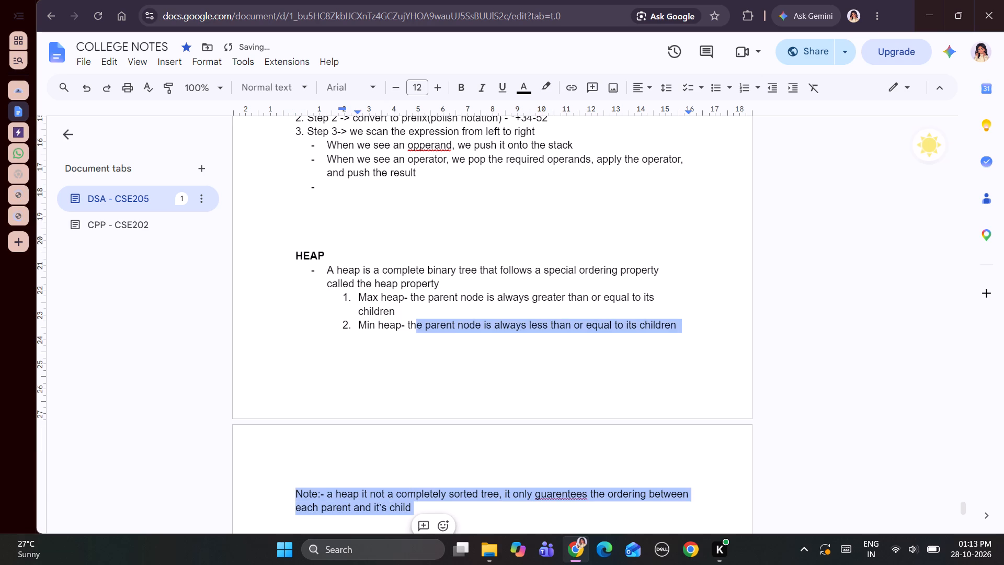
pyautogui.hotkey('shift', 'Down')
pyautogui.hotkey('shift', 'Left')
pyautogui.hotkey('shift', 'Left')
pyautogui.hotkey('shift', 'Left')
pyautogui.hotkey('shift', 'Left')
pyautogui.hotkey('shift', 'Left')
pyautogui.hotkey('shift', 'Left')
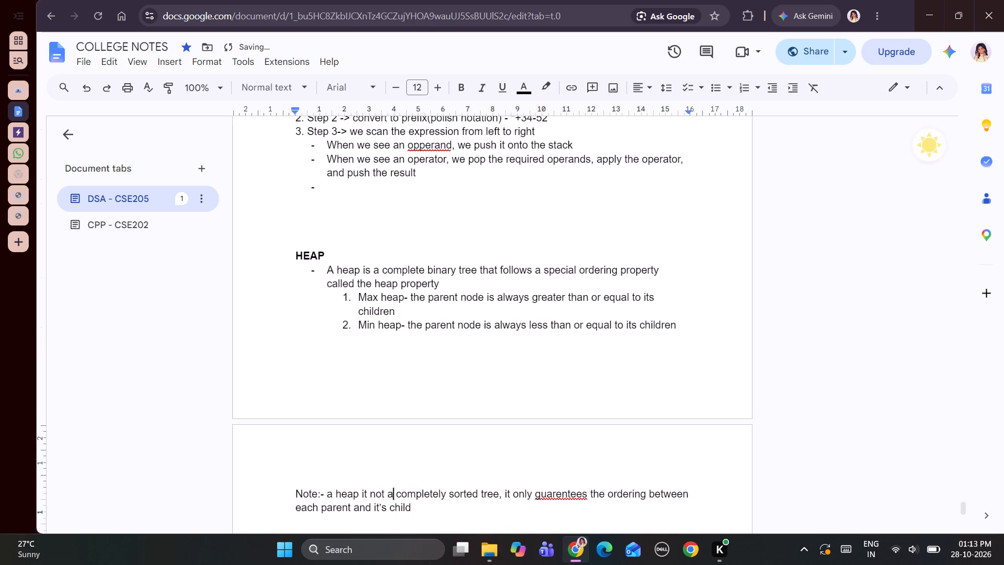
pyautogui.press('Left')
pyautogui.press('Left')
pyautogui.press('Left')
pyautogui.press('Left')
pyautogui.press('Left')
pyautogui.press('Left')
pyautogui.press('Left')
pyautogui.press('Left')
pyautogui.press('Left')
pyautogui.press('Left')
pyautogui.press('Left')
pyautogui.press('Left')
pyautogui.press('Left')
pyautogui.press('Left')
pyautogui.press('Left')
pyautogui.press('BackSpace')
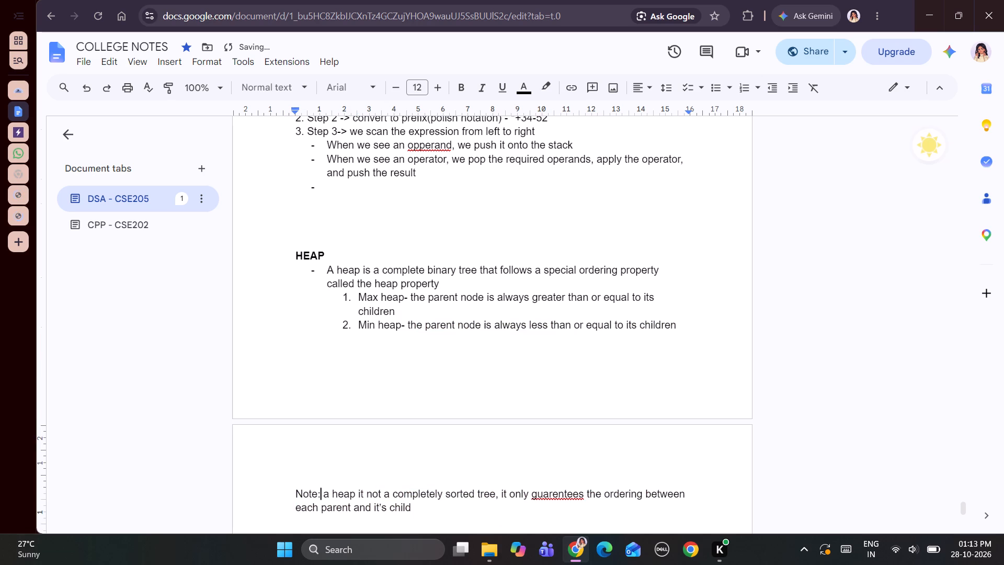
pyautogui.press('space')
pyautogui.write('-->')
pyautogui.press('Left')
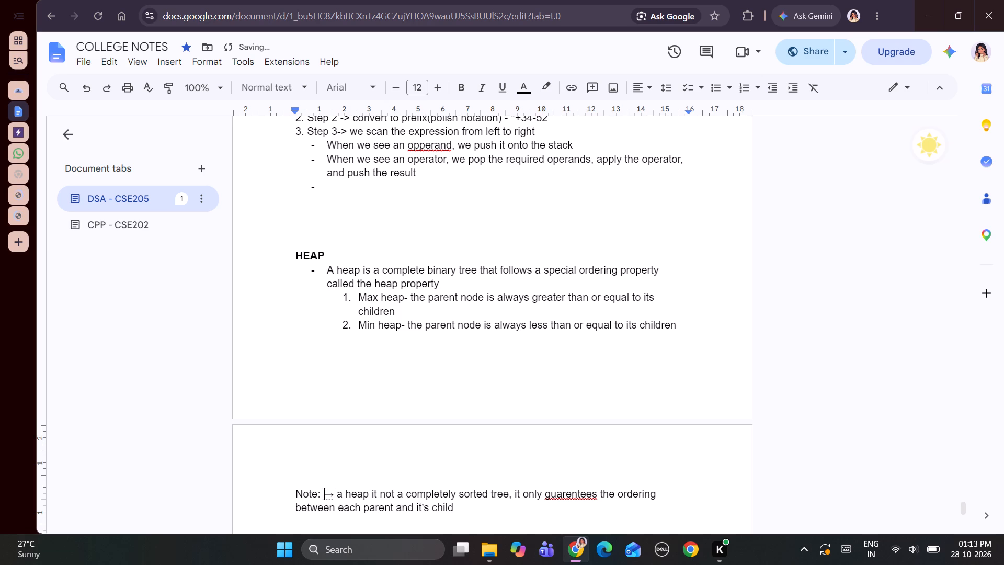
pyautogui.press('BackSpace')
pyautogui.press('BackSpace')
pyautogui.press('Left')
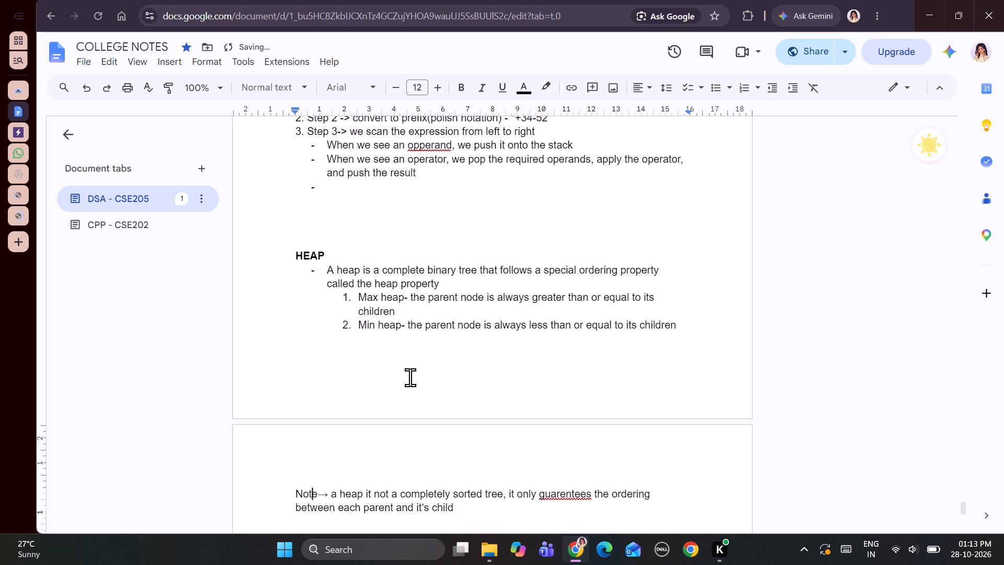
# Italicize the entire two-line note about heap ordering.
pyautogui.press('Left')
pyautogui.press('Left')
pyautogui.press('Left')
pyautogui.press('Left')
pyautogui.press('Right')
pyautogui.hotkey('shift', 'Down')
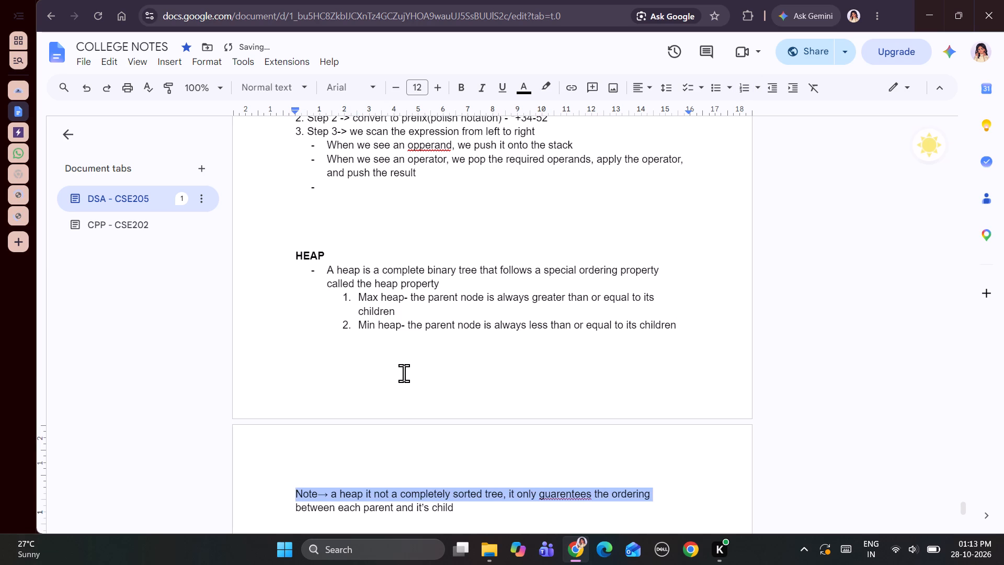
pyautogui.hotkey('shift', 'Down')
pyautogui.hotkey('ctrl', 'i')
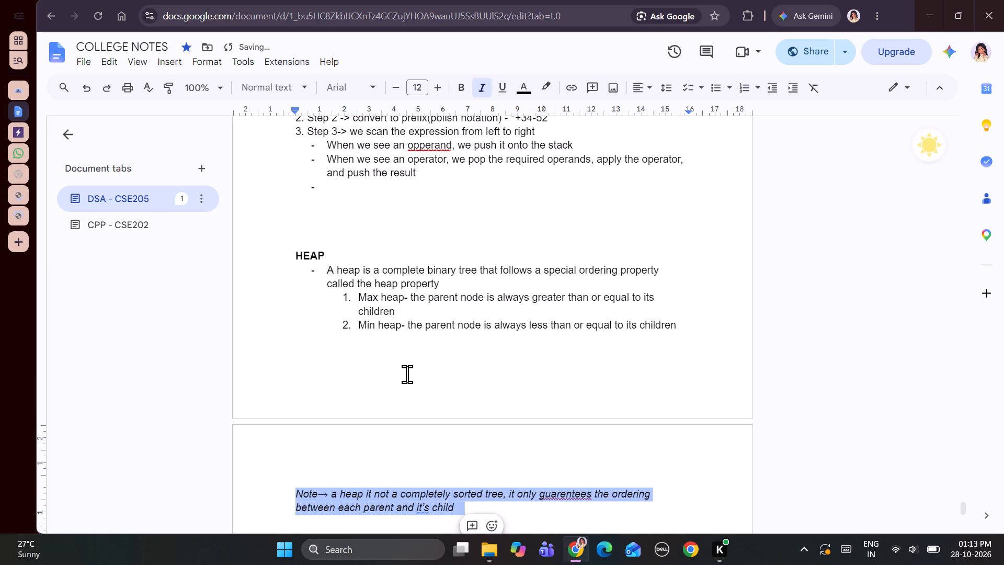
# Insert a space between the word "Note" and the arrow.
pyautogui.press('Left')
pyautogui.press('Right')
pyautogui.press('Right')
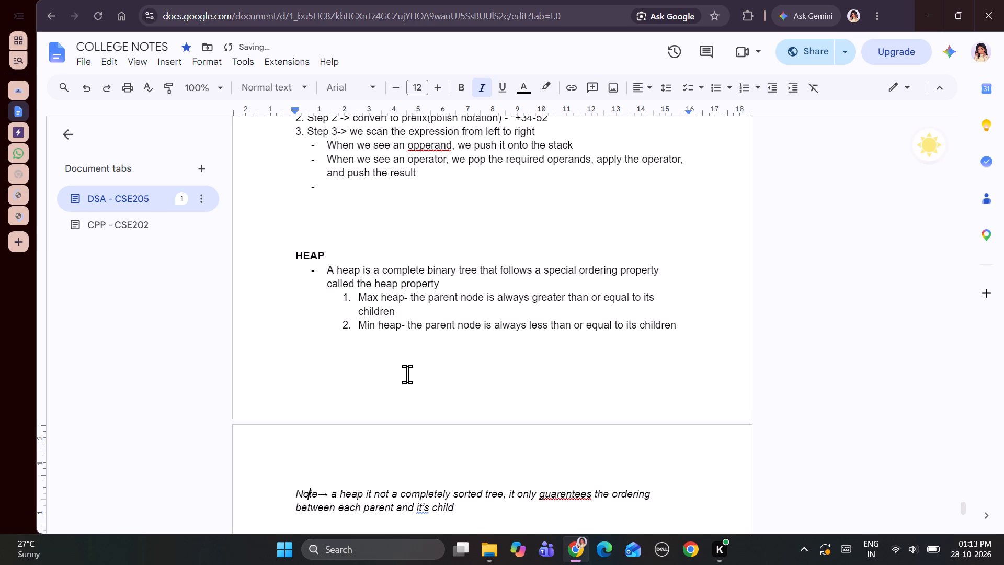
pyautogui.press('Right')
pyautogui.press('Right')
pyautogui.press('space')
# Reduce the blank space above the HEAP heading by one line.
pyautogui.press('Down')
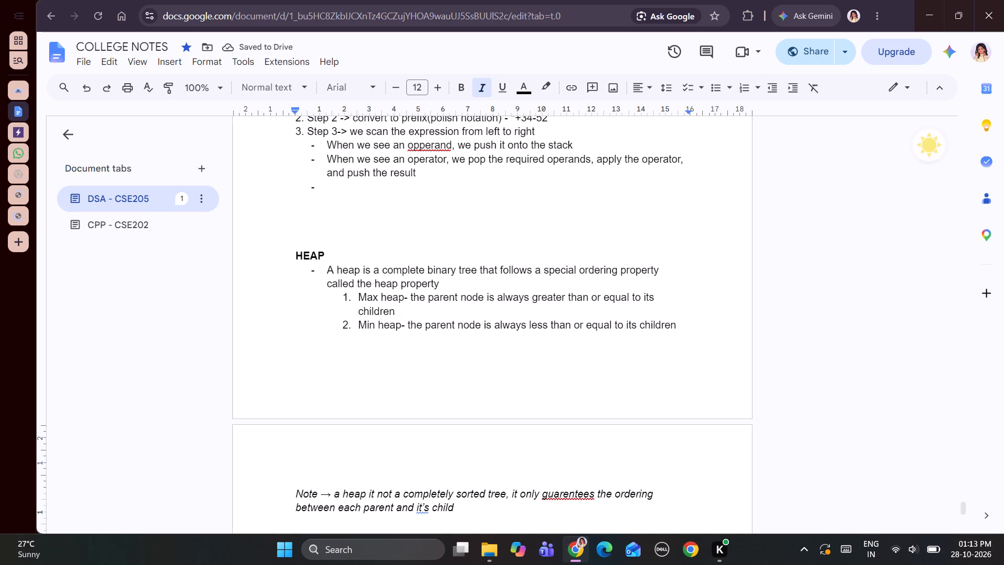
pyautogui.press('Down')
pyautogui.hscroll(1, 407, 374)
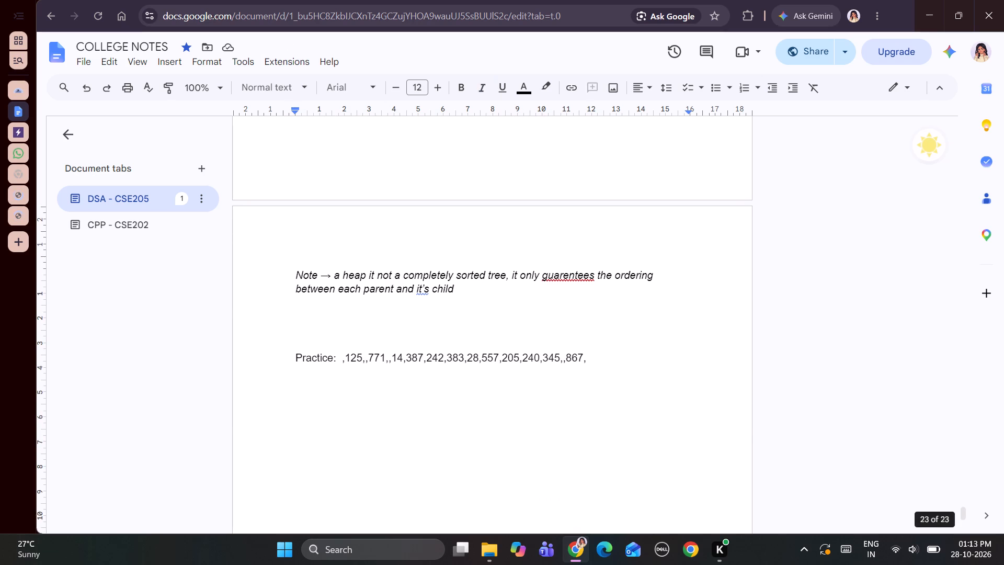
pyautogui.hscroll(1, 407, 374)
pyautogui.click(309, 213)
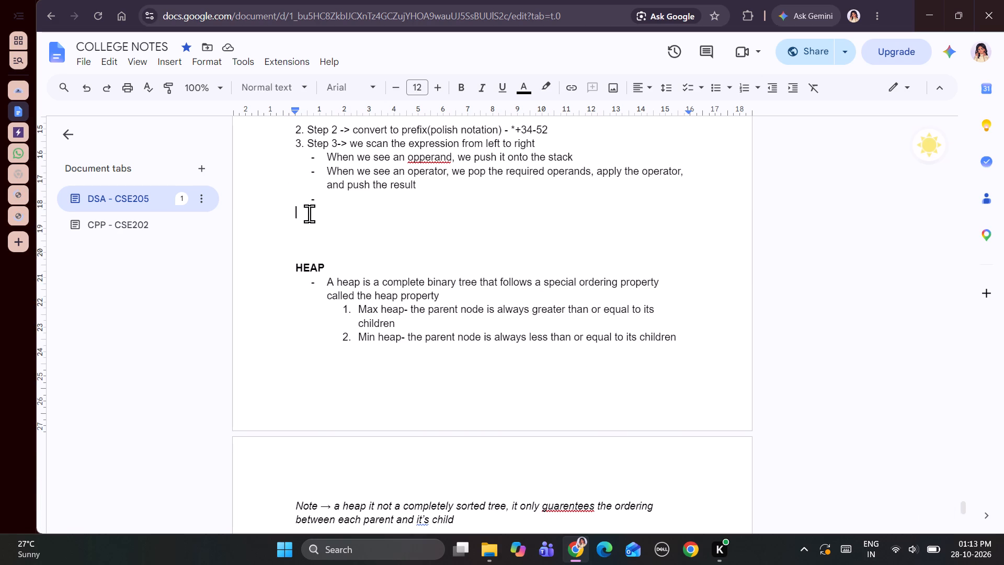
pyautogui.press('Delete')
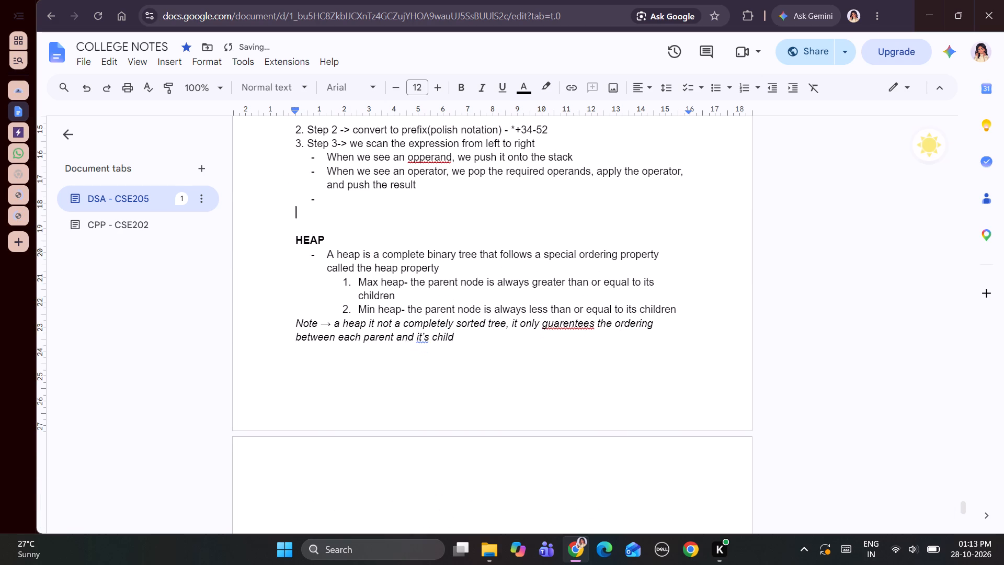
pyautogui.press('Return')
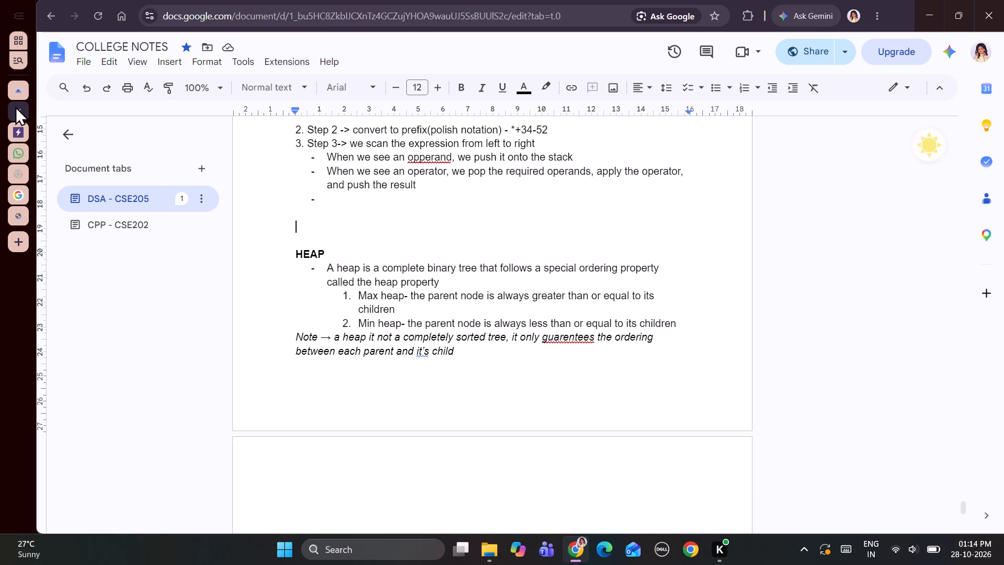
# Examine the image results for the max heap example search.
pyautogui.click(19, 197)
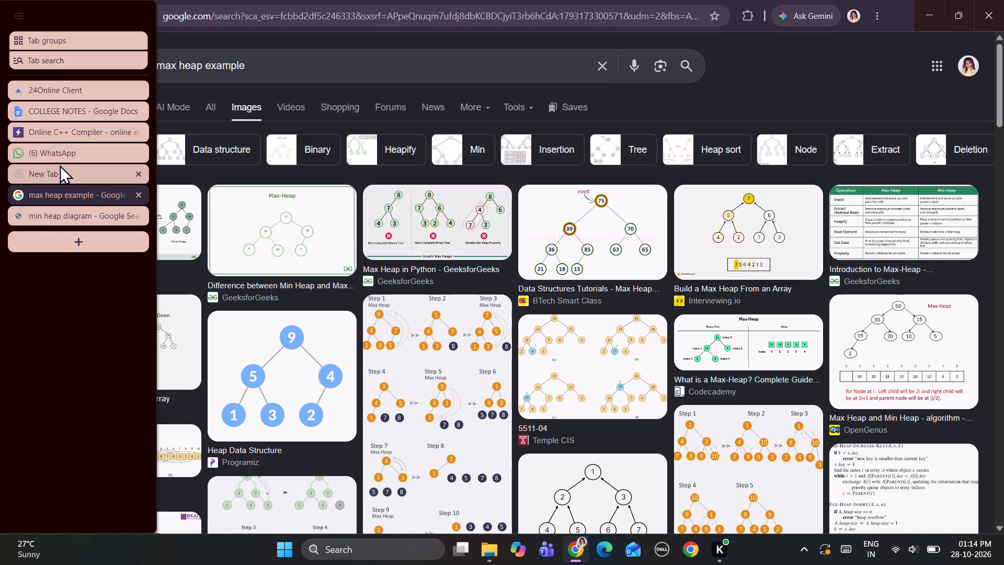
# Return to the COLLEGE NOTES document and add the bold heading "Complete binary tree" at the start of the page following the heap note.
pyautogui.click(71, 116)
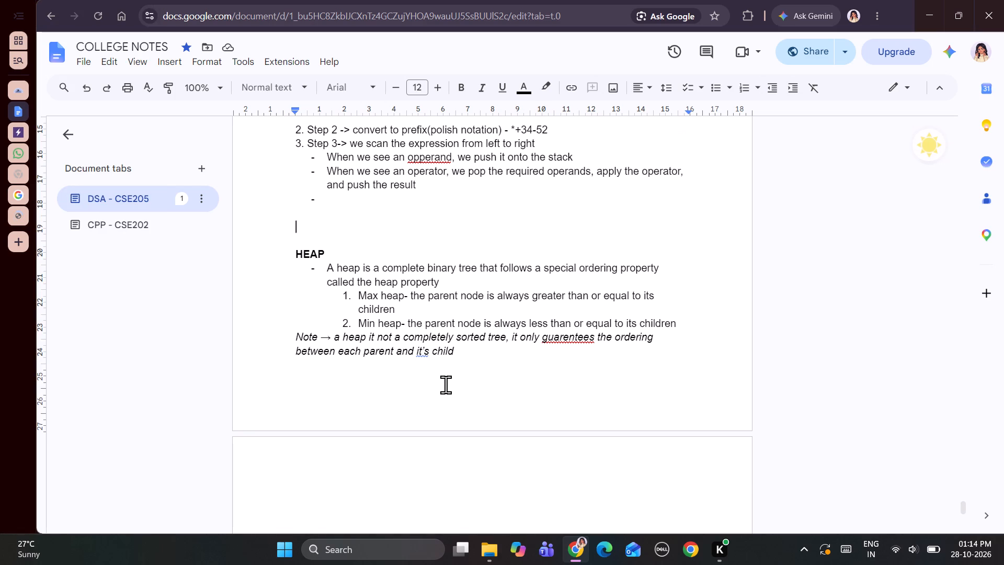
pyautogui.click(446, 385)
pyautogui.press('Down')
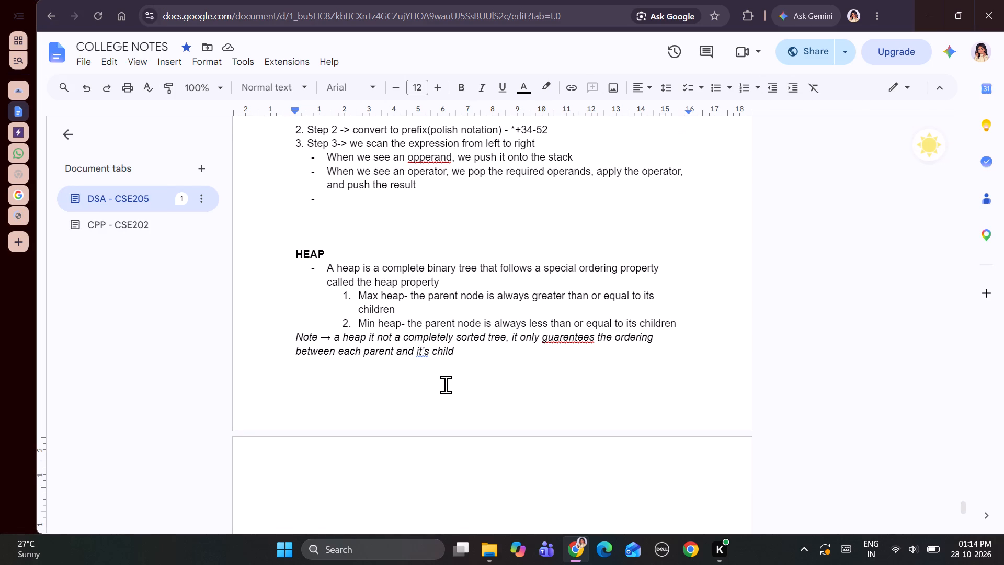
pyautogui.hotkey('shift', 'b')
pyautogui.press('BackSpace')
pyautogui.hotkey('ctrl', 'b')
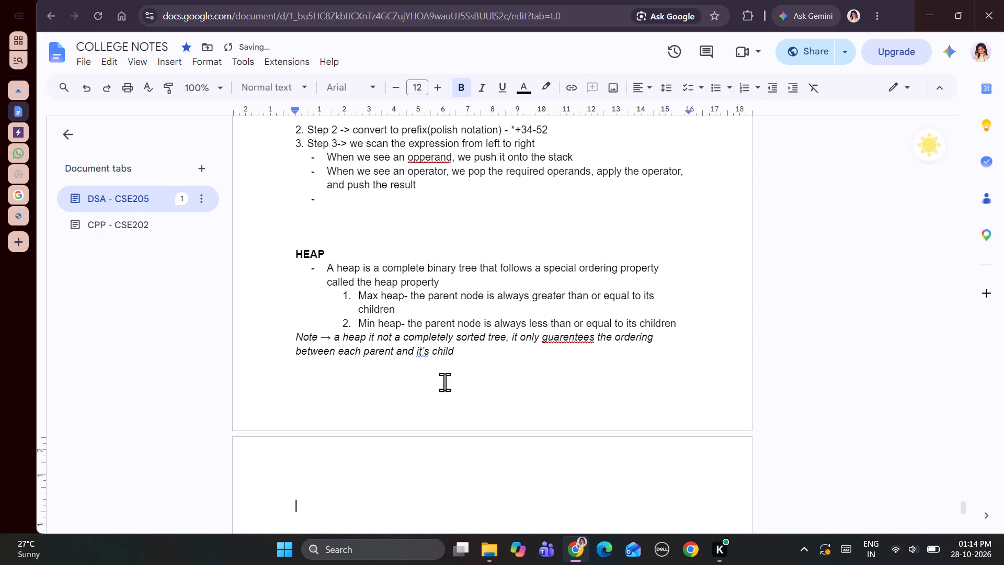
pyautogui.write('Complete m')
pyautogui.press('BackSpace')
pyautogui.write('binary tree')
pyautogui.press('Return')
pyautogui.hotkey('ctrl', 'b')
# Add a non-bold dash bullet under the Complete binary tree heading reading "A complete binary tree follow two rules".
pyautogui.write('-')
pyautogui.press('space')
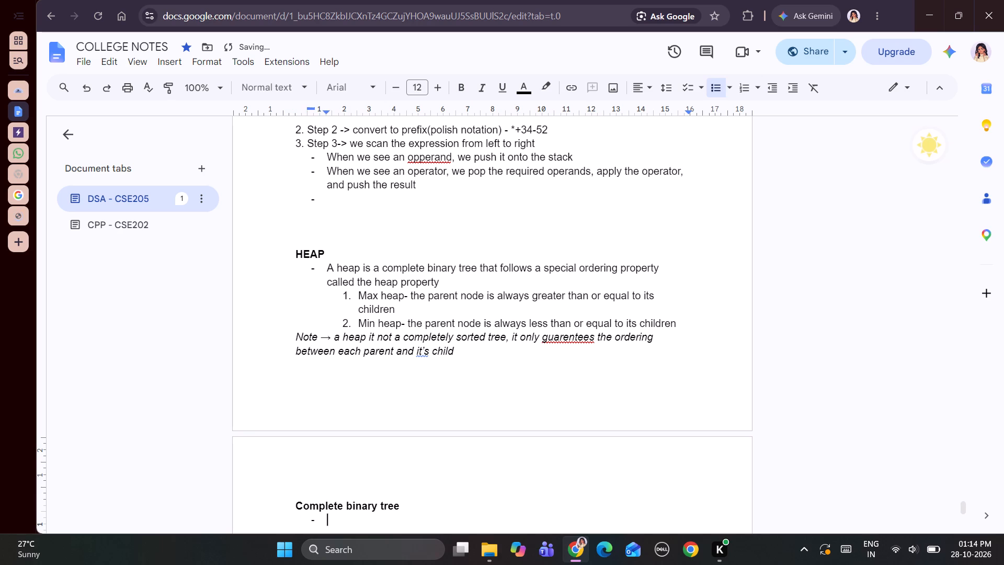
pyautogui.write('a complete binary tree follow te')
pyautogui.press('BackSpace')
pyautogui.write('wo rules')
pyautogui.press('Return')
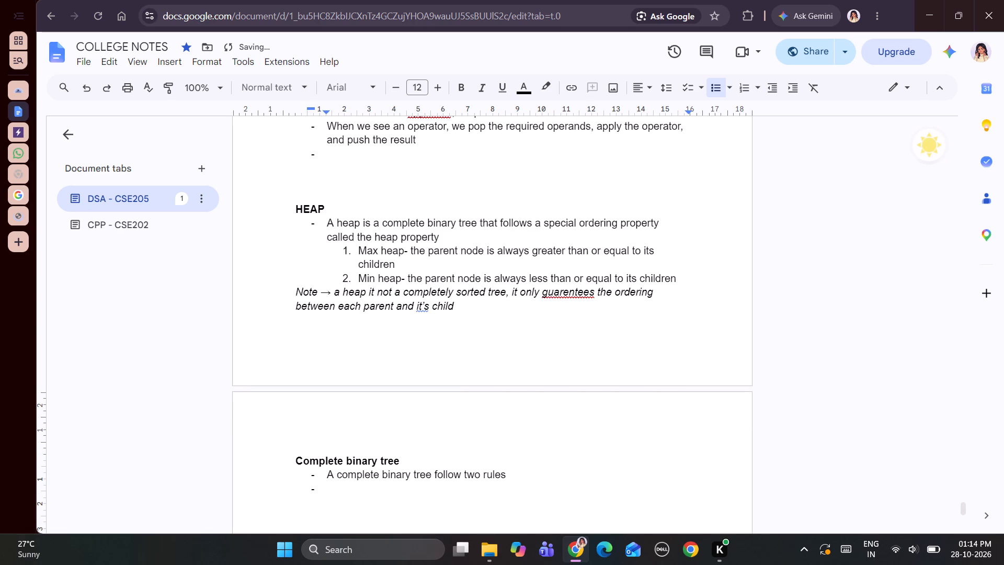
# Start a numbered sub-list under that bullet with the first rule "Every level is completely filled, except possibly the last level".
pyautogui.press('BackSpace')
pyautogui.write('1.')
pyautogui.press('space')
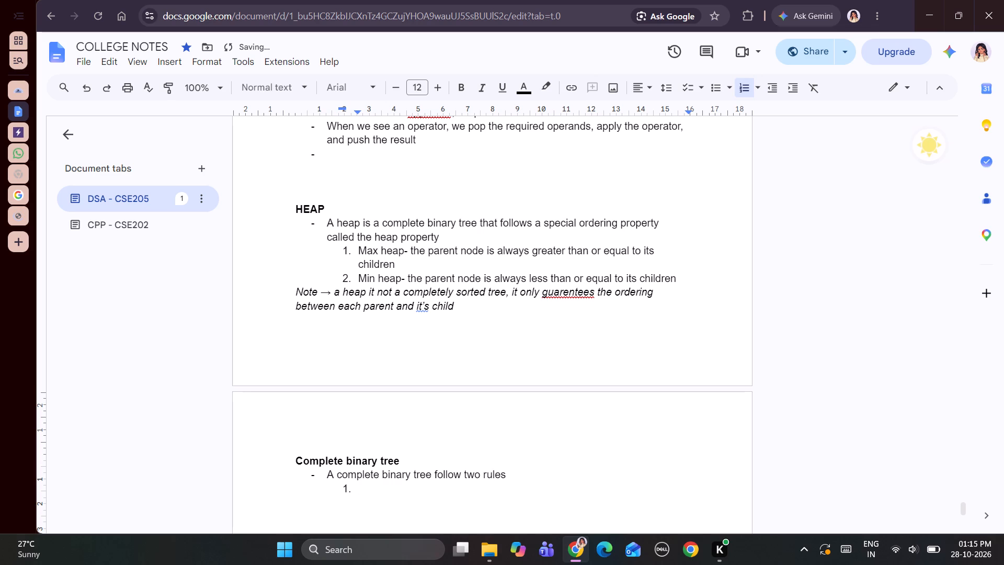
pyautogui.write('every level s')
pyautogui.press('BackSpace')
pyautogui.write('is completely')
pyautogui.press('space')
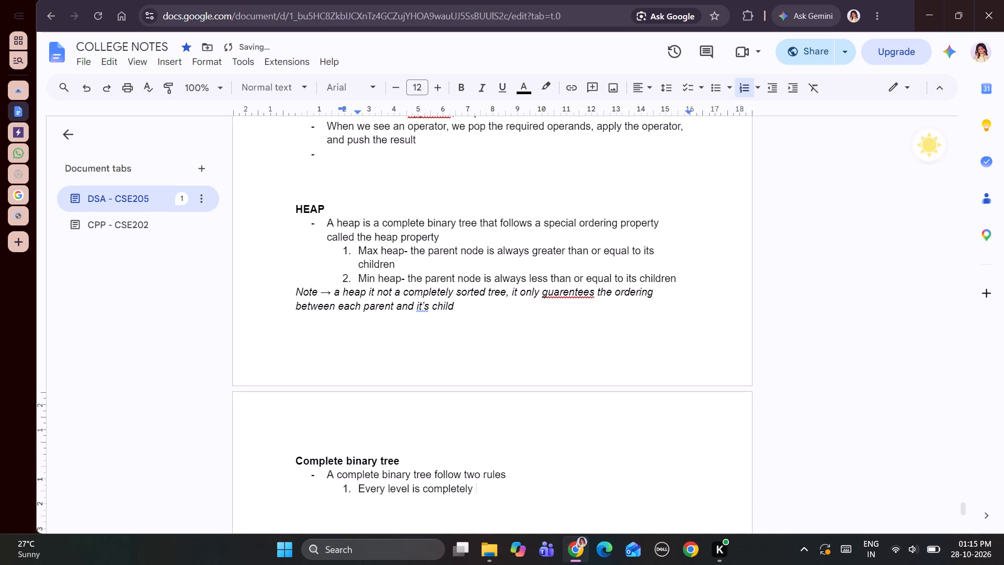
pyautogui.write('filled')
pyautogui.press('space')
pyautogui.press('BackSpace')
pyautogui.write(', exe')
pyautogui.press('BackSpace')
pyautogui.write('cept')
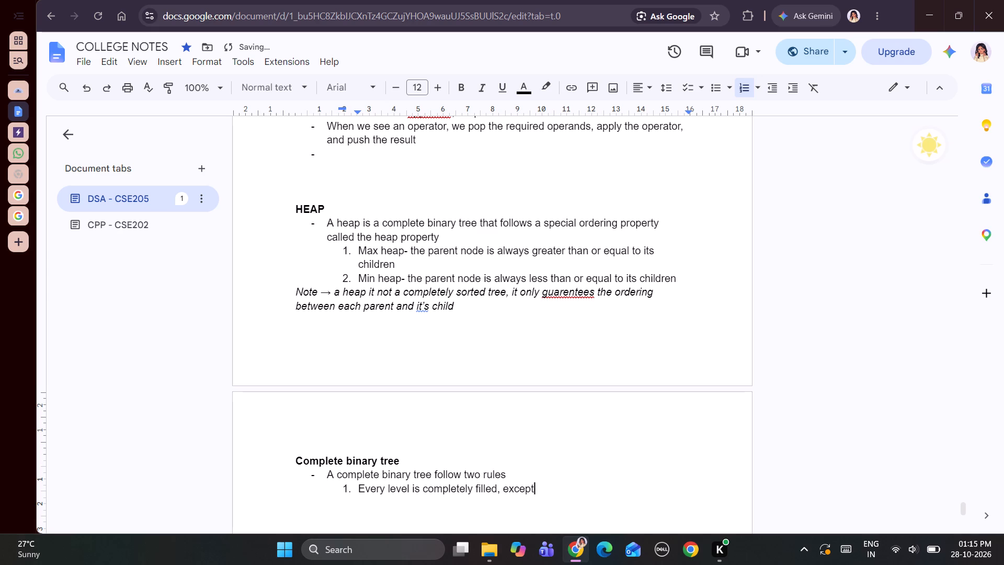
pyautogui.press('space')
pyautogui.write('possibly')
pyautogui.press('space')
pyautogui.write('the last l')
pyautogui.press('a')
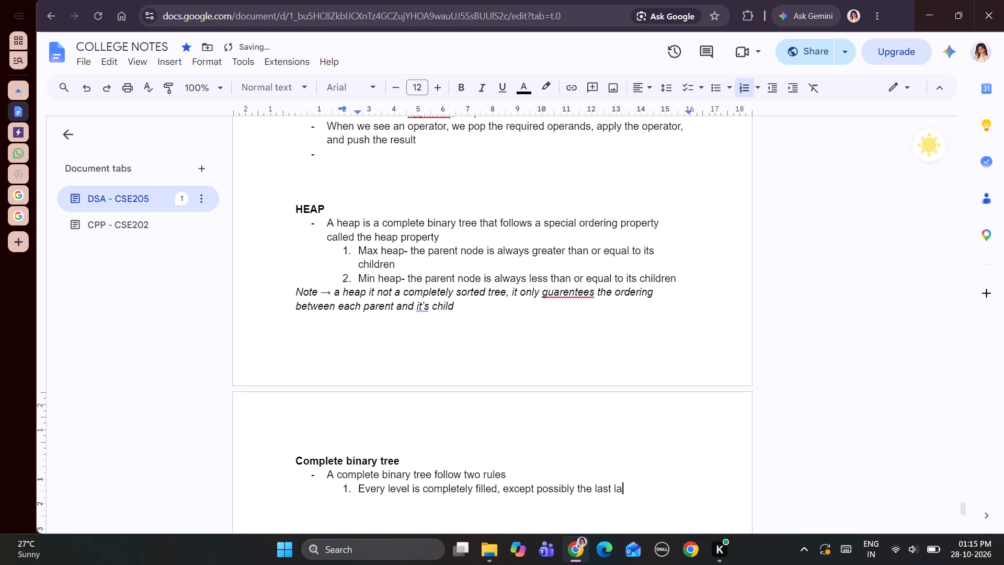
pyautogui.press('BackSpace')
pyautogui.write('evel')
pyautogui.press('Return')
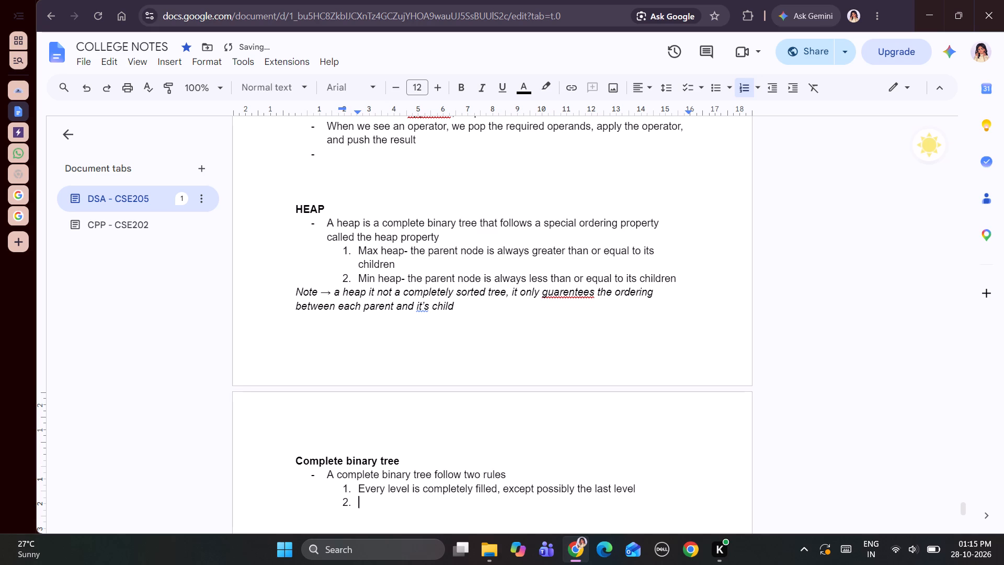
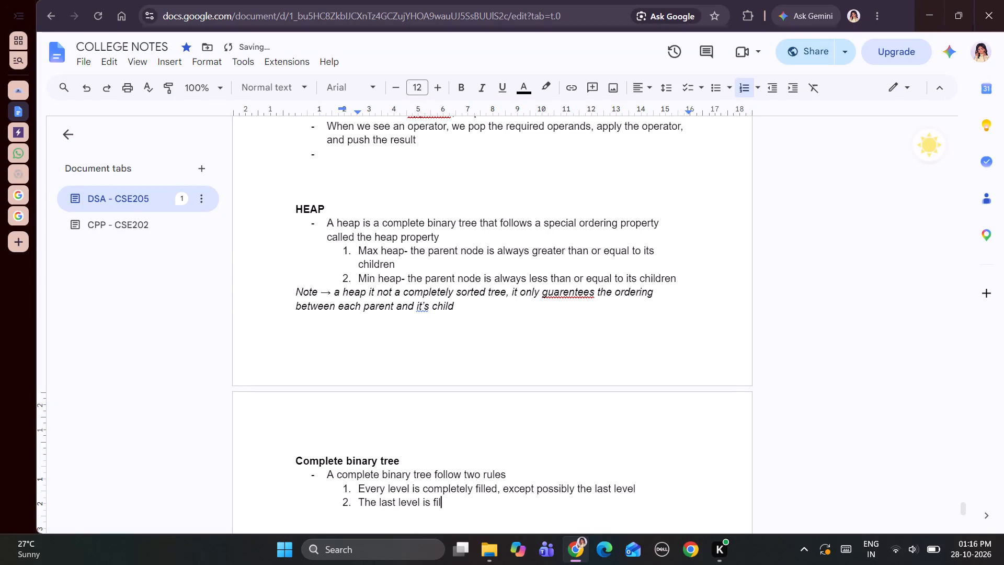
# Complete the second rule under Complete binary tree so it reads "The last level is filled from left to right".
pyautogui.write('rom left r')
pyautogui.press('BackSpace')
pyautogui.write('to right')
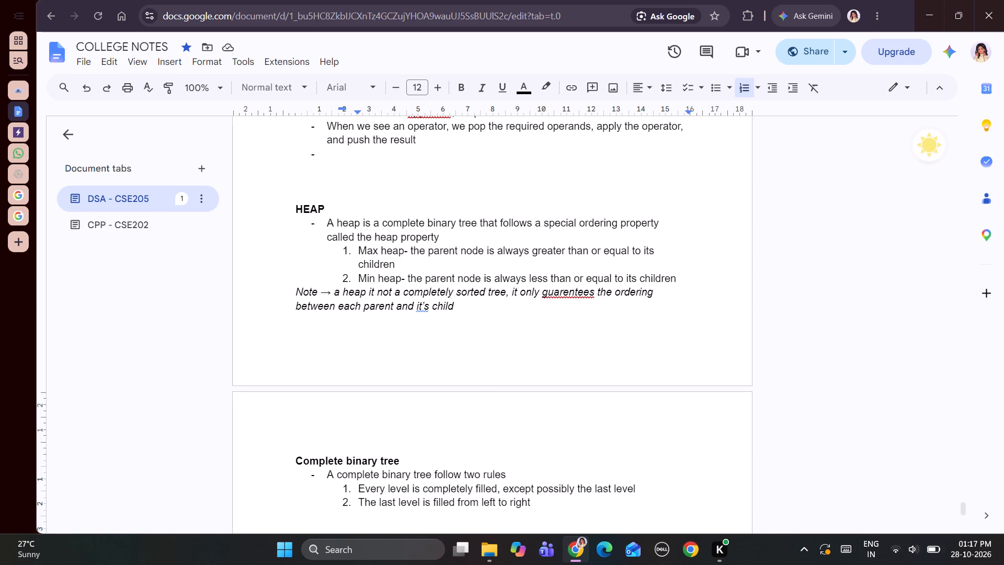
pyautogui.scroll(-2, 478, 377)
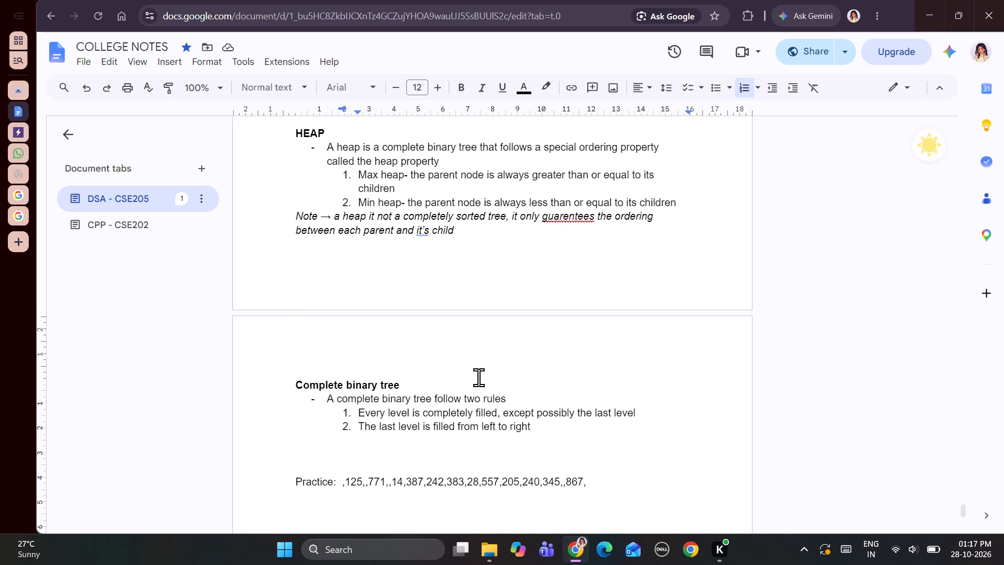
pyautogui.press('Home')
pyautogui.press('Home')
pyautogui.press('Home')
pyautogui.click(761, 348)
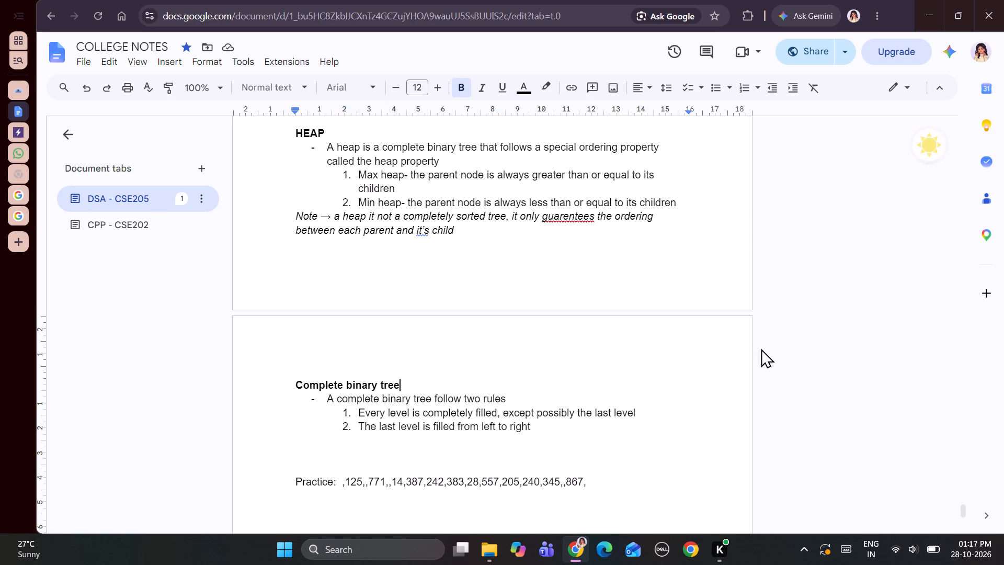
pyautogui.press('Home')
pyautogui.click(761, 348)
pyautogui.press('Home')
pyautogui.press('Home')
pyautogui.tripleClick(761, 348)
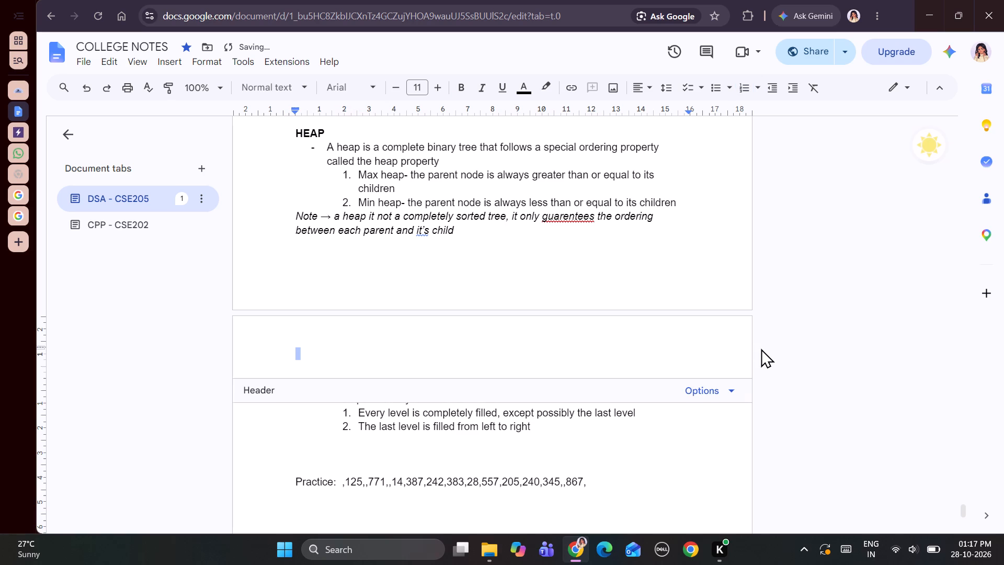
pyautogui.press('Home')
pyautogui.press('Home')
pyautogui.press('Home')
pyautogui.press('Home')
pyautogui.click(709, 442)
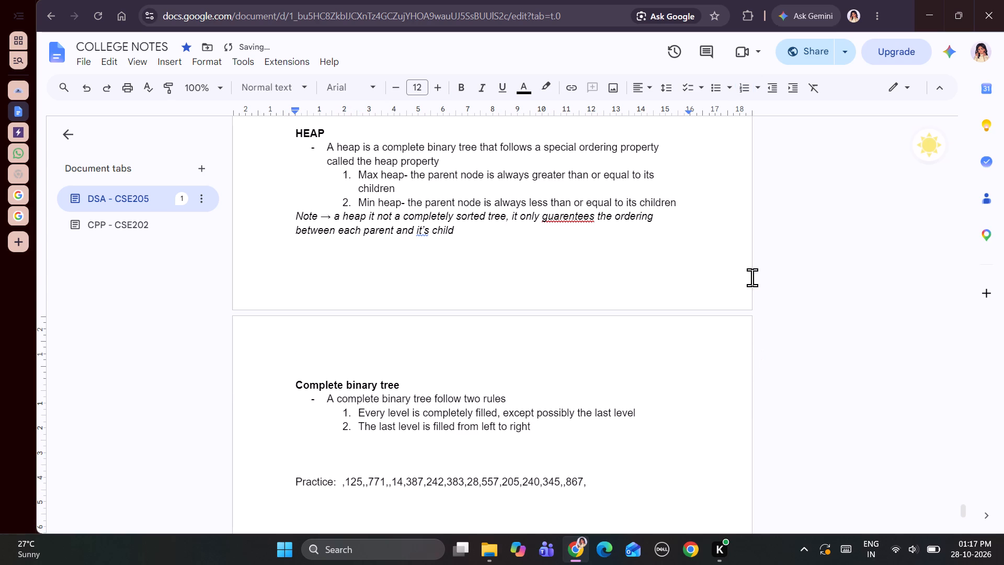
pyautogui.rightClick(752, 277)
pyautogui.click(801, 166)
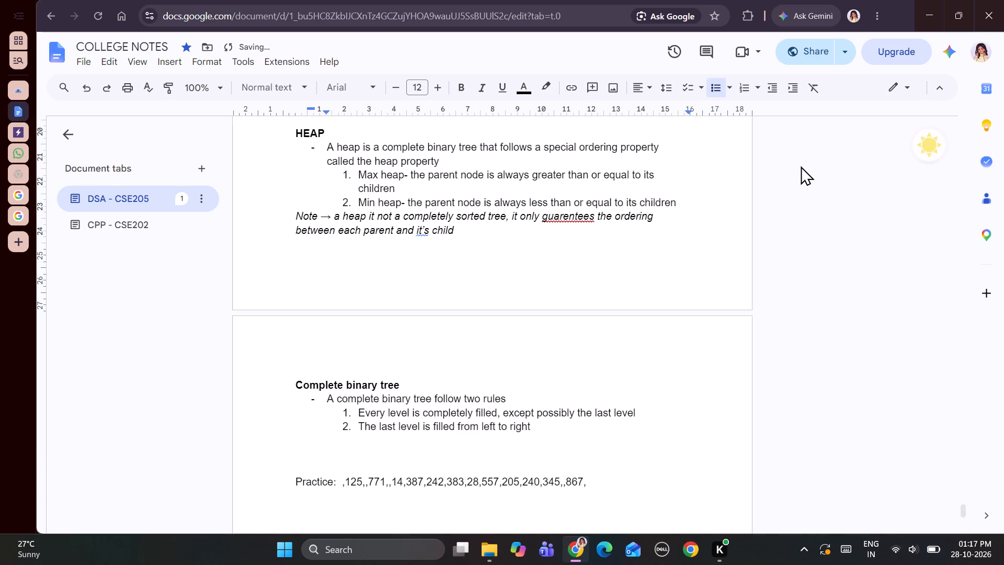
# Switch the document window to full screen and clear the text selection.
pyautogui.press('F11')
pyautogui.click(801, 166)
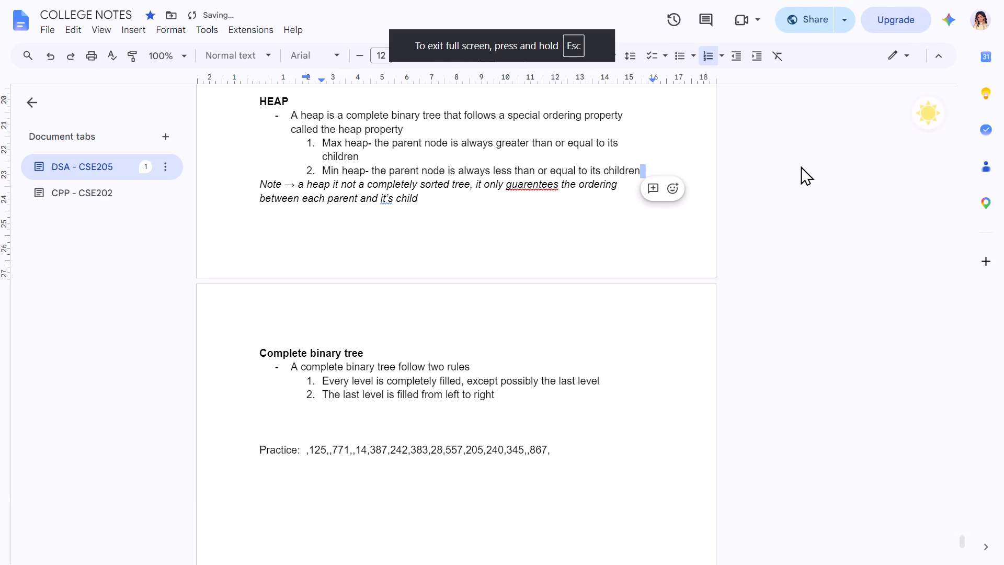
pyautogui.click(804, 278)
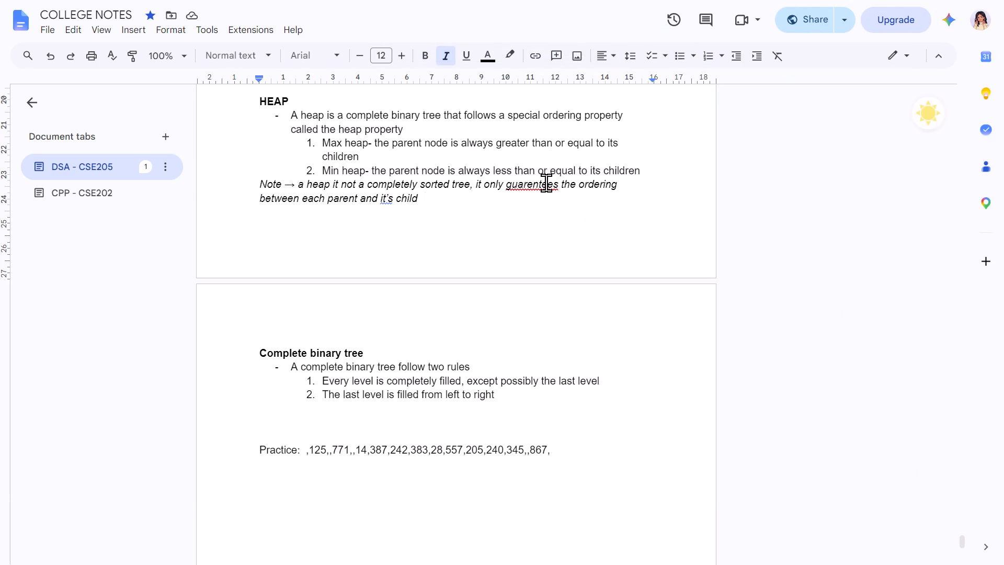
# Correct the misspelled word in the italic heap note to the suggested spelling "guarantees".
pyautogui.rightClick(546, 183)
pyautogui.click(563, 209)
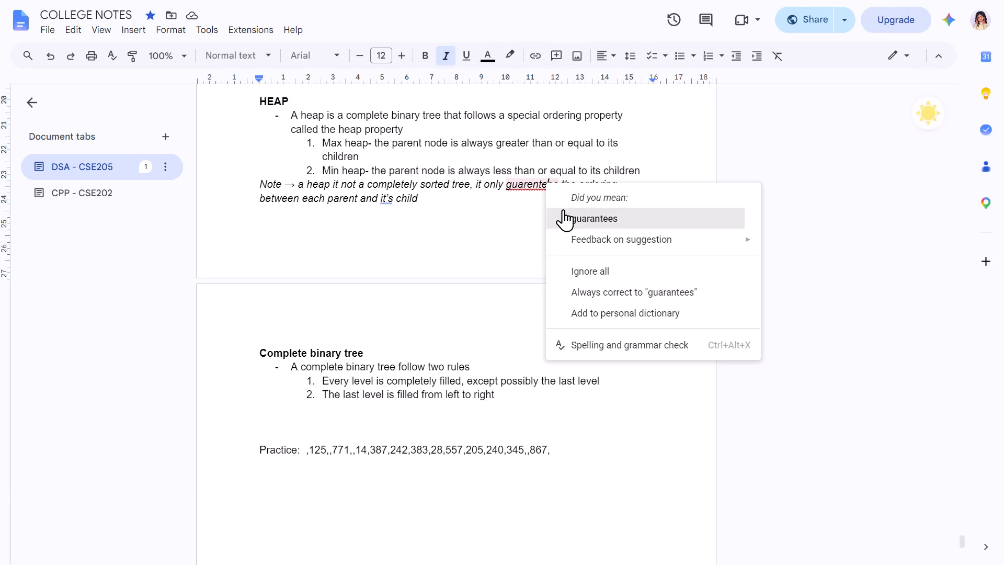
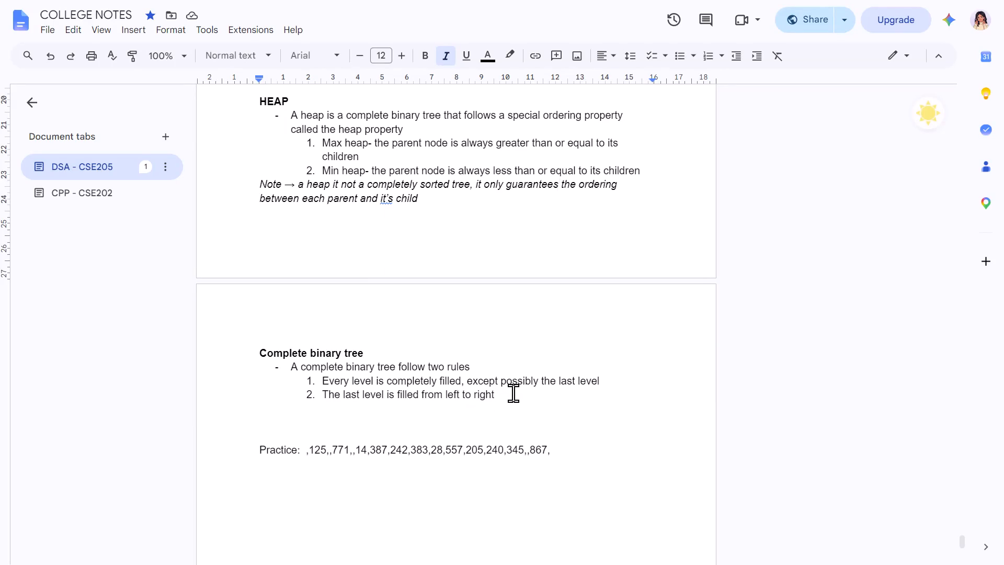
# Add the bold heading "How to represent heap in an array?" below the complete binary tree rules, outside the list and after a blank line.
pyautogui.click(514, 393)
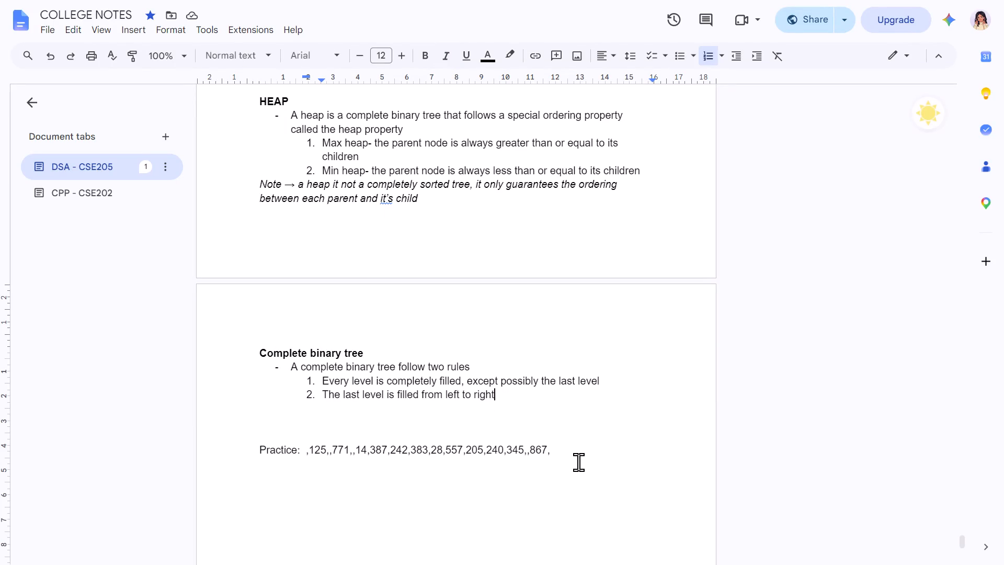
pyautogui.press('Return')
pyautogui.press('Return')
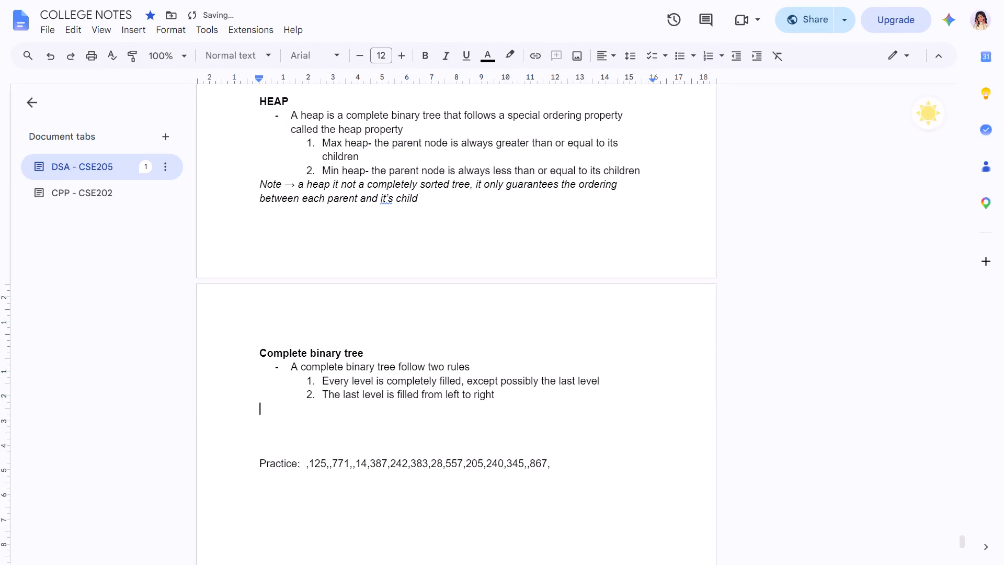
pyautogui.press('BackSpace')
pyautogui.press('Return')
pyautogui.press('Return')
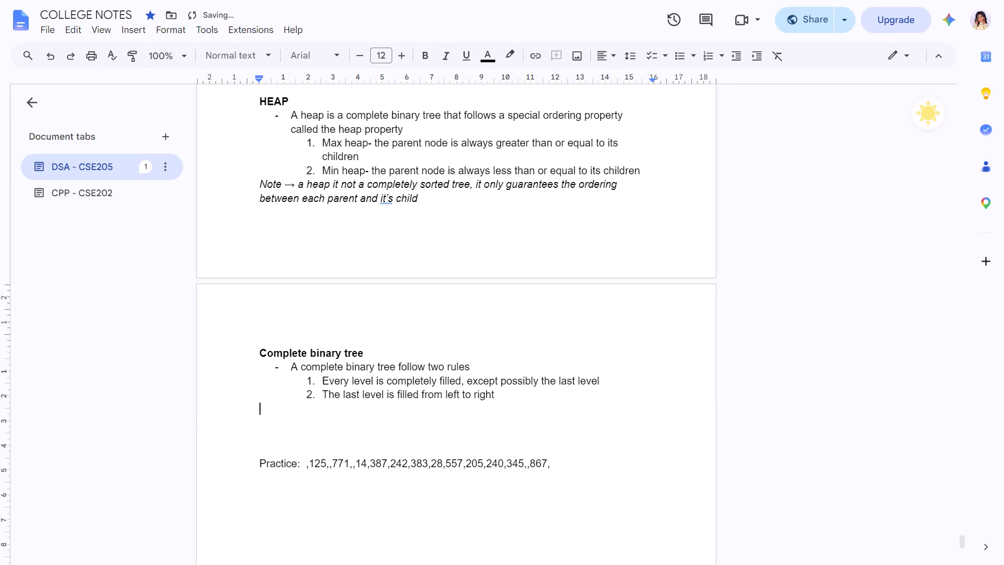
pyautogui.press('Return')
pyautogui.hotkey('ctrl', 'b')
pyautogui.keyDown('ctrl'); pyautogui.click(589, 479); pyautogui.keyUp('ctrl')
pyautogui.write('How to represtem')
pyautogui.press('BackSpace')
pyautogui.write('nt')
pyautogui.press('space')
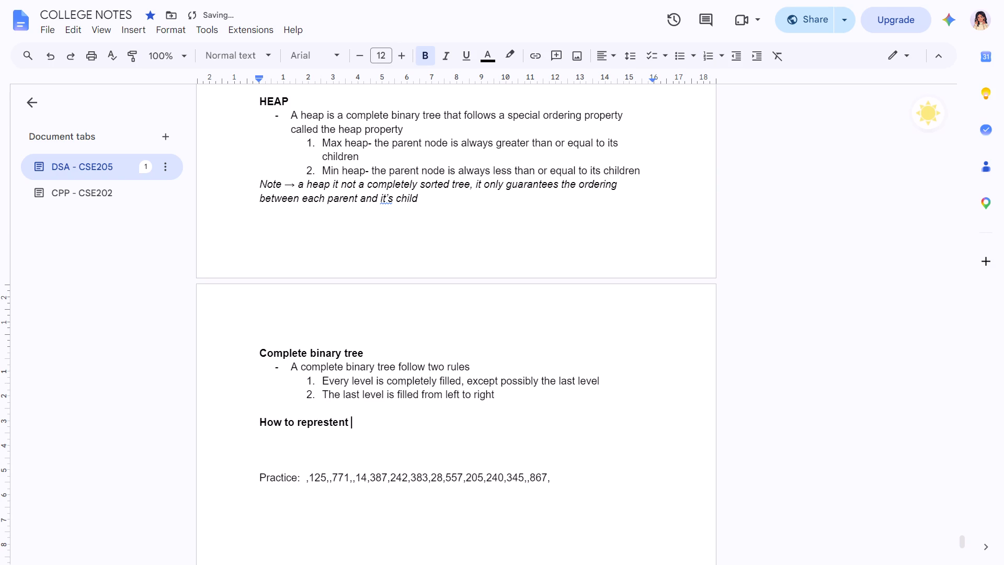
pyautogui.press('BackSpace')
pyautogui.press('BackSpace')
pyautogui.press('BackSpace')
pyautogui.press('BackSpace')
pyautogui.press('BackSpace')
pyautogui.write('ent heap in an array')
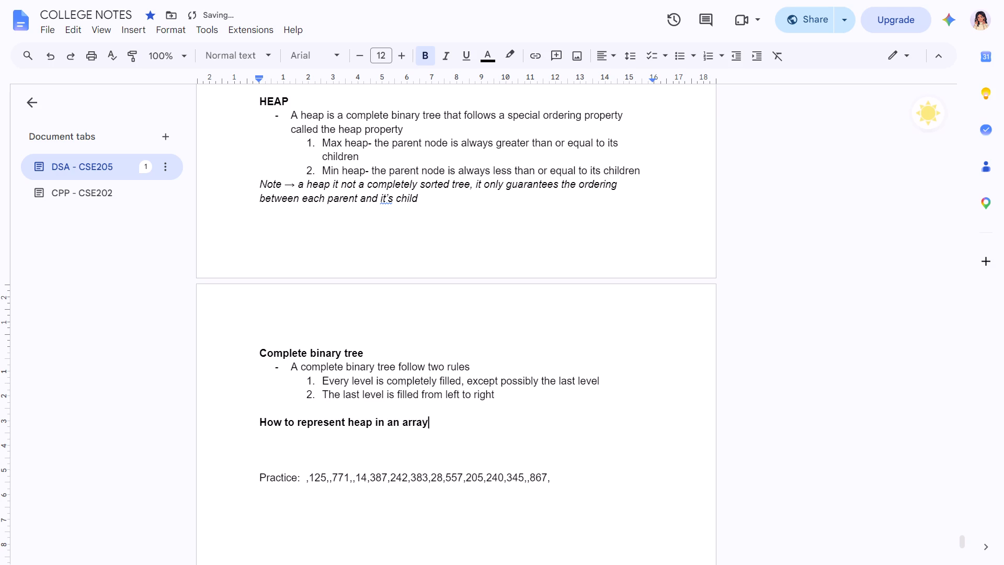
pyautogui.press('Return')
pyautogui.press('BackSpace')
pyautogui.hotkey('shift', '?')
# Under the new heading, add a non-bold dash bullet reading "Generally heap using array rather than creating individual tree nodes".
pyautogui.press('Return')
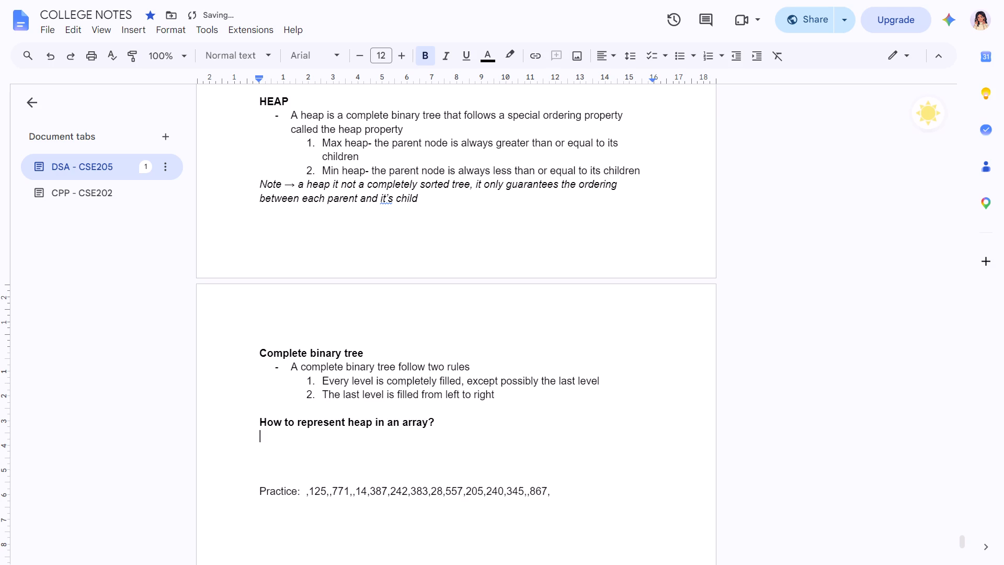
pyautogui.hotkey('ctrl', 'b')
pyautogui.write('- generally heap using an')
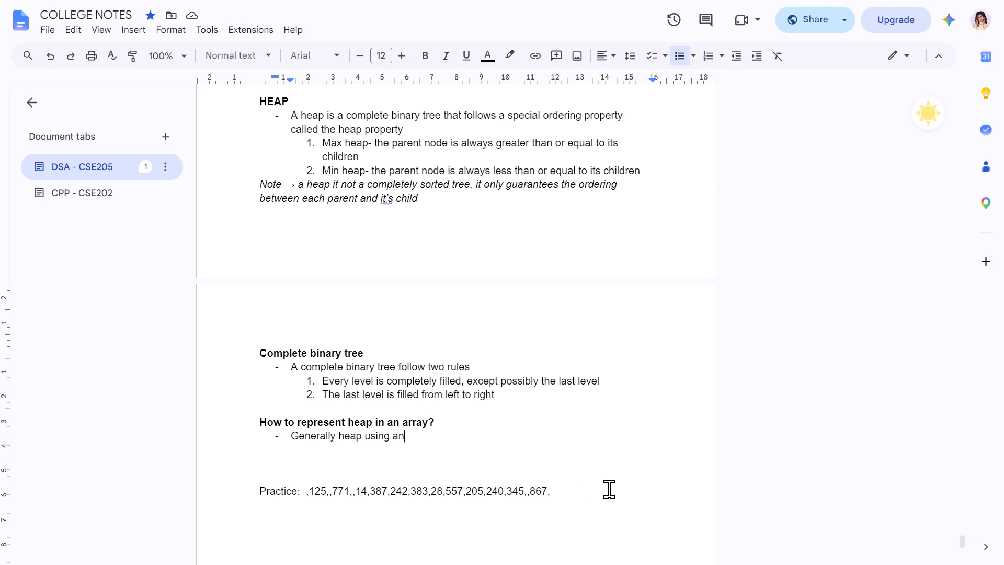
pyautogui.press('BackSpace')
pyautogui.write('rray rather than creating t')
pyautogui.press('BackSpace')
pyautogui.write('individual tree nodes')
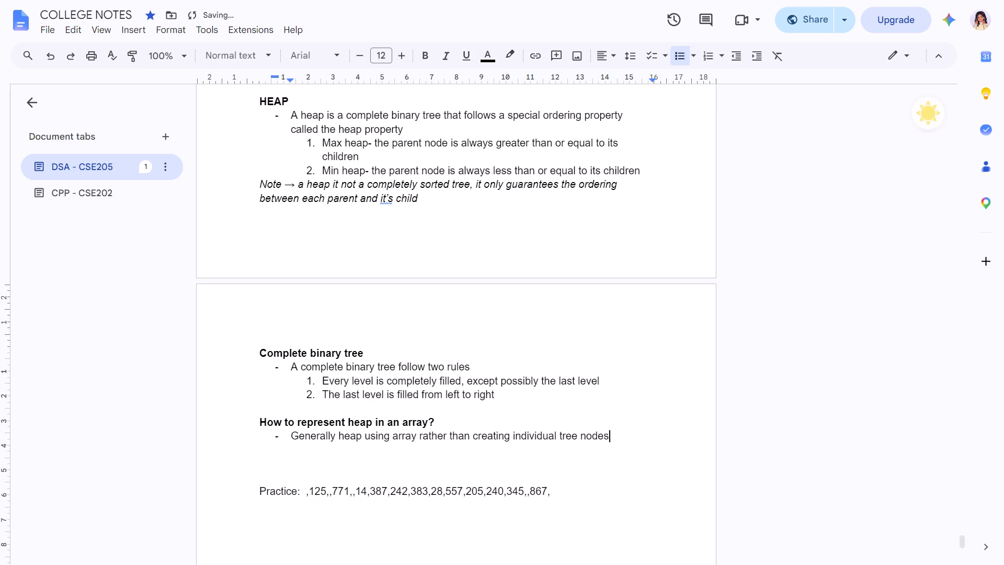
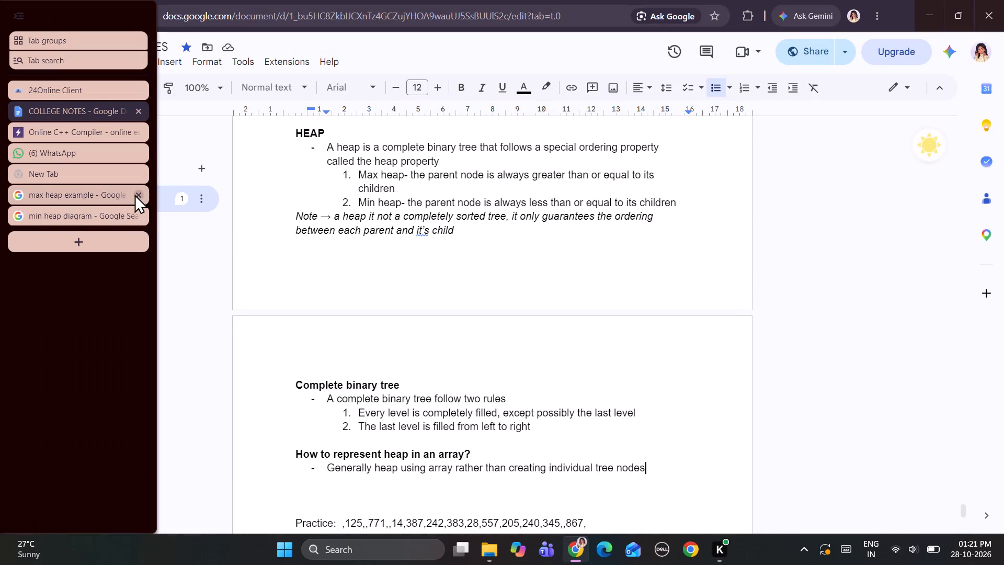
# Close the max heap example search tab.
pyautogui.click(136, 194)
# Replace the min heap diagram search with a Google search for "heap using array cpp" and return to COLLEGE NOTES.
pyautogui.click(90, 200)
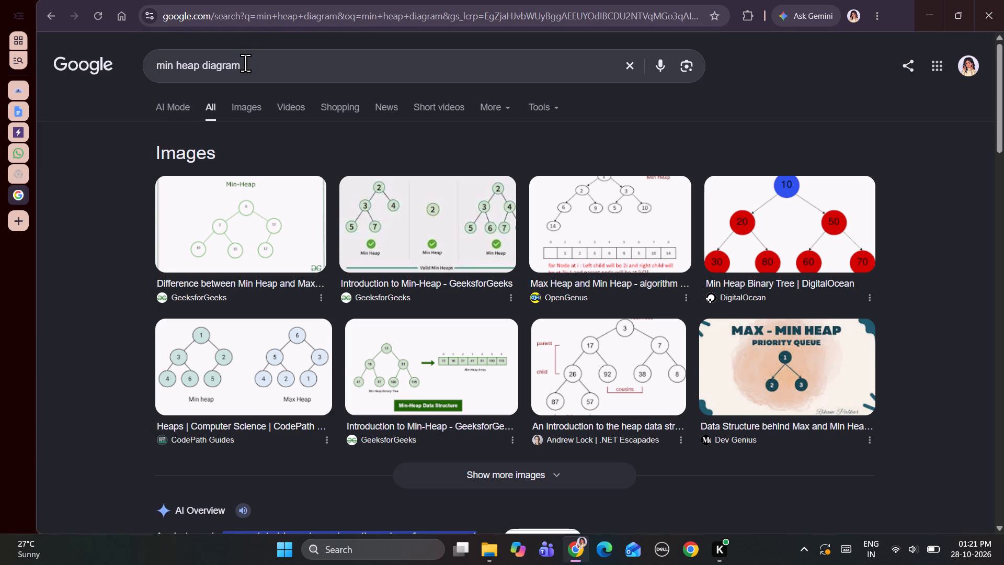
pyautogui.click(245, 63)
pyautogui.hotkey('ctrl', 'a')
pyautogui.write('heap using array cpp')
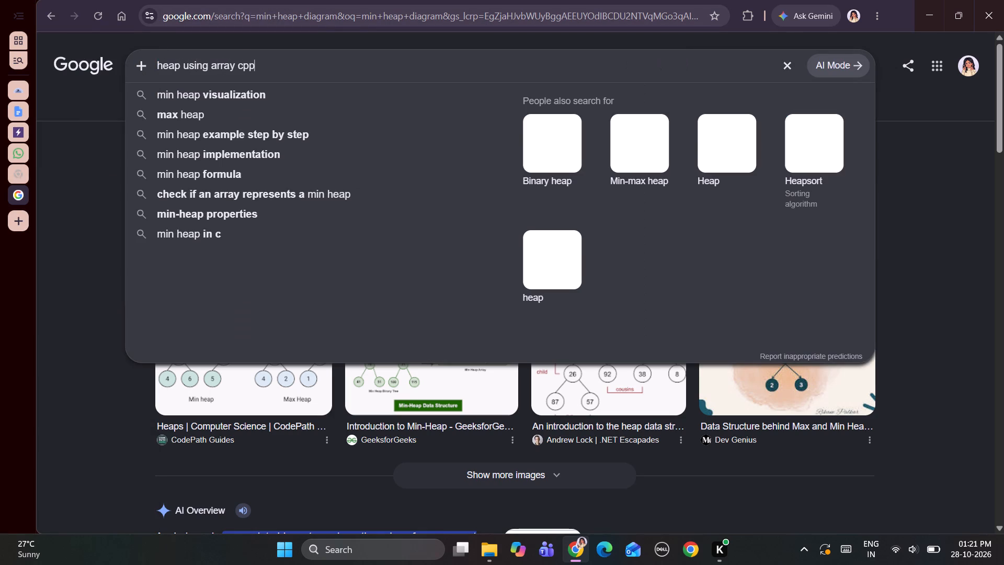
pyautogui.press('Return')
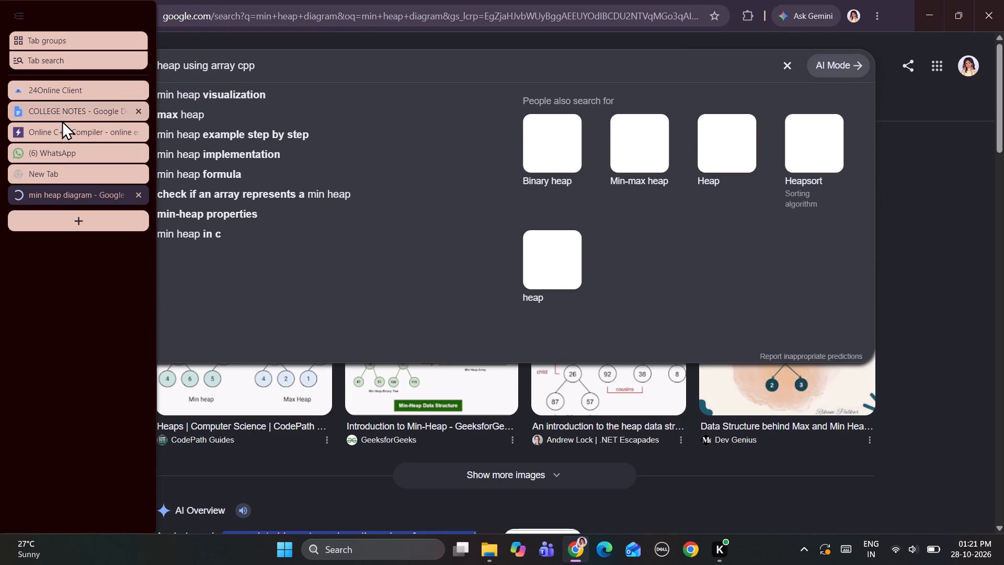
pyautogui.click(62, 120)
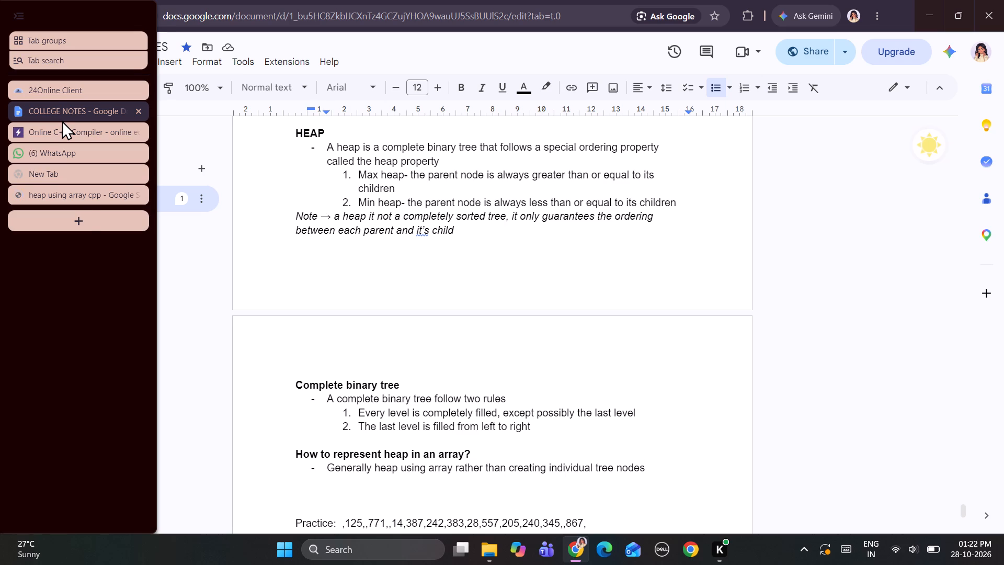
# Expand the AI Overview for "heap using array cpp", examine its C++ MaxHeap code down to the main function, and return to COLLEGE NOTES.
pyautogui.click(83, 204)
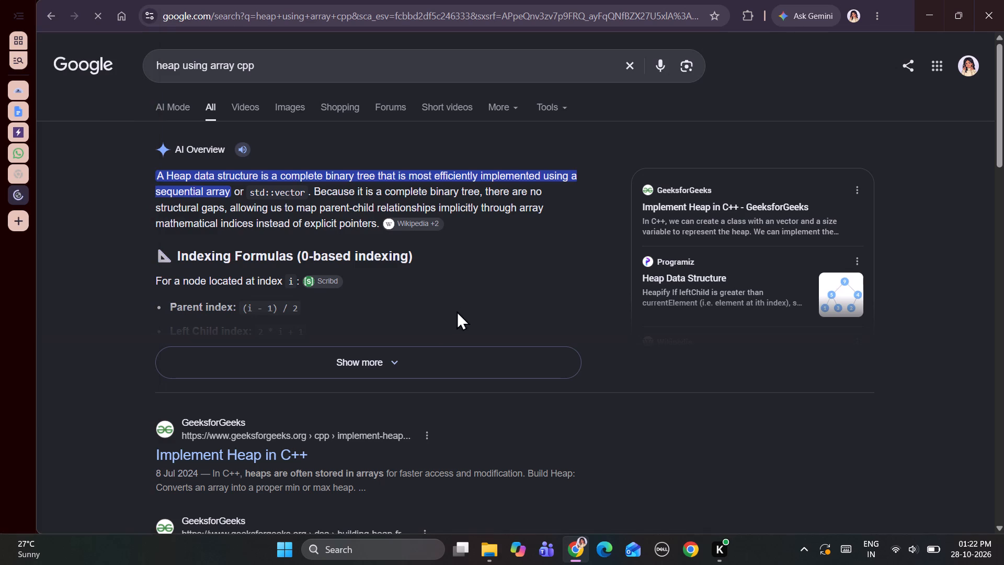
pyautogui.click(313, 355)
pyautogui.scroll(-6, 313, 355)
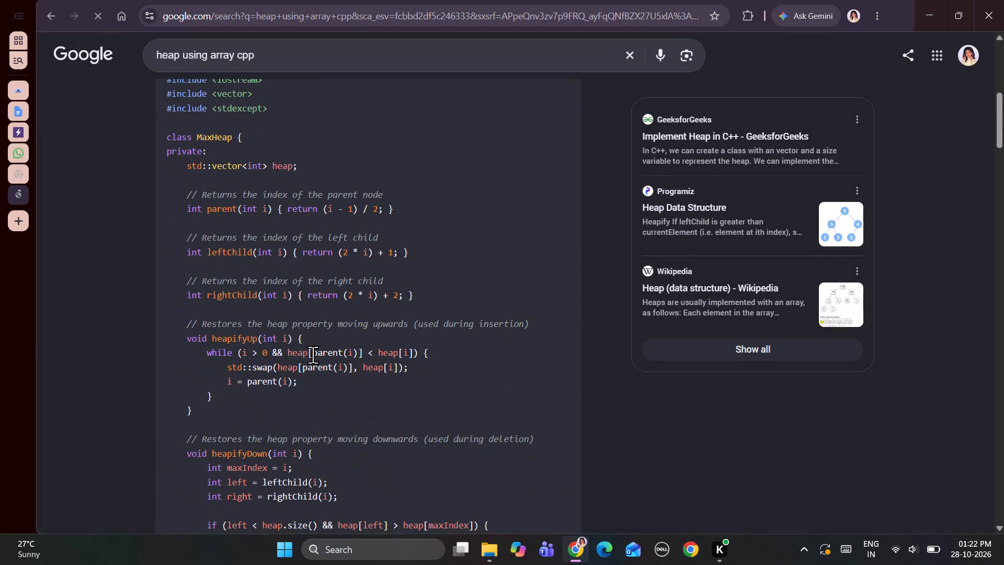
pyautogui.scroll(-3, 313, 355)
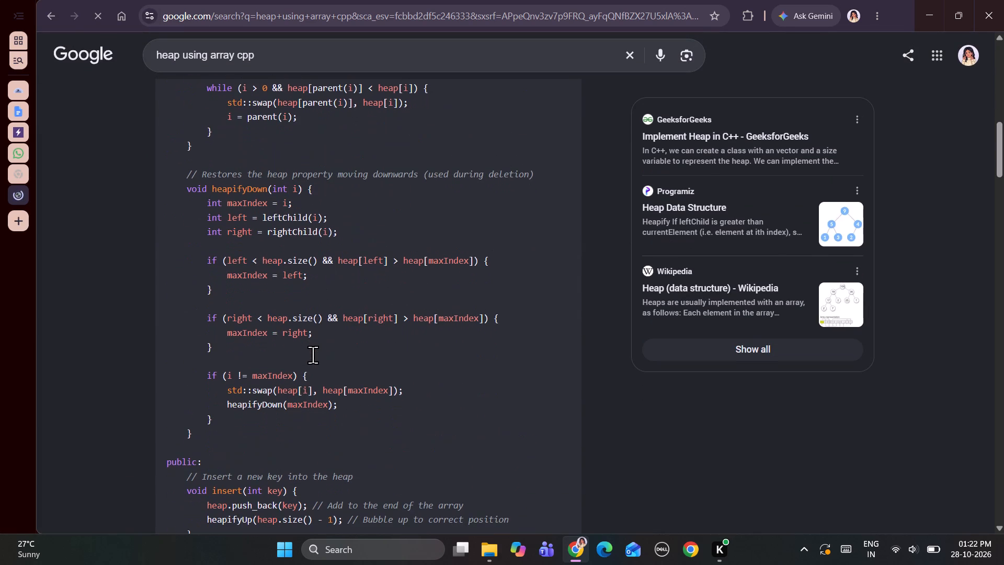
pyautogui.scroll(-2, 313, 355)
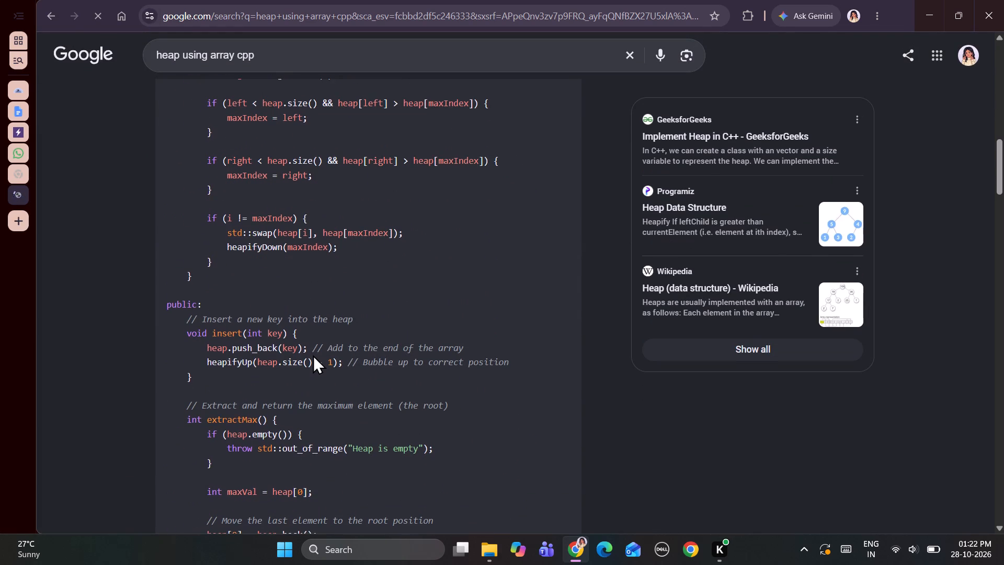
pyautogui.hscroll(1, 313, 355)
pyautogui.scroll(-4, 313, 355)
pyautogui.hscroll(2, 313, 355)
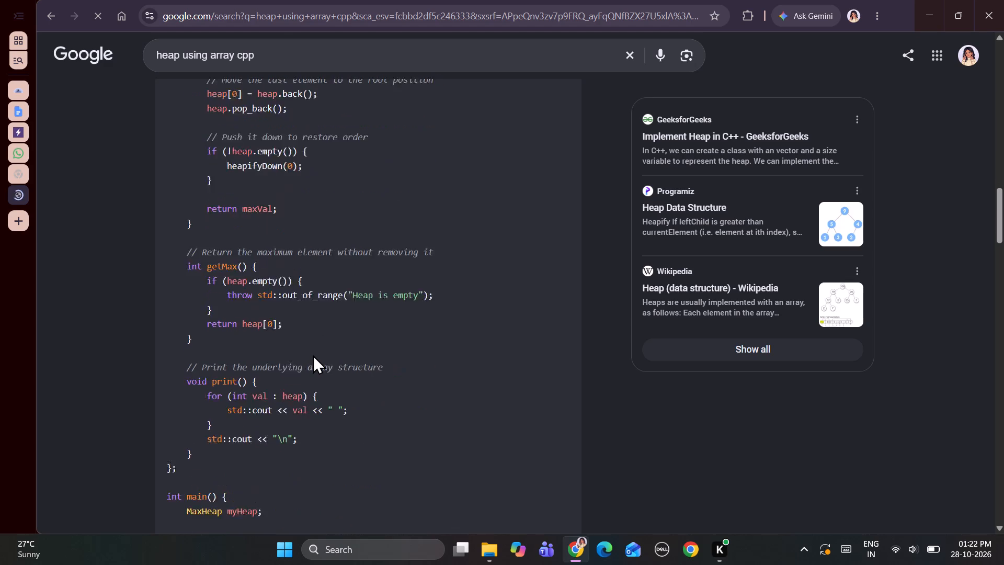
pyautogui.hscroll(6, 313, 355)
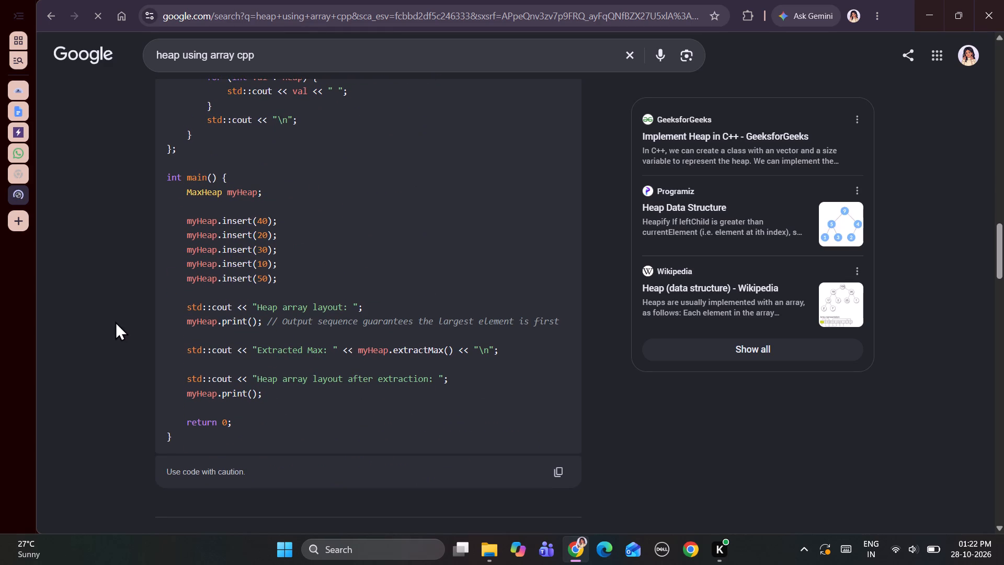
pyautogui.scroll(2, 317, 133)
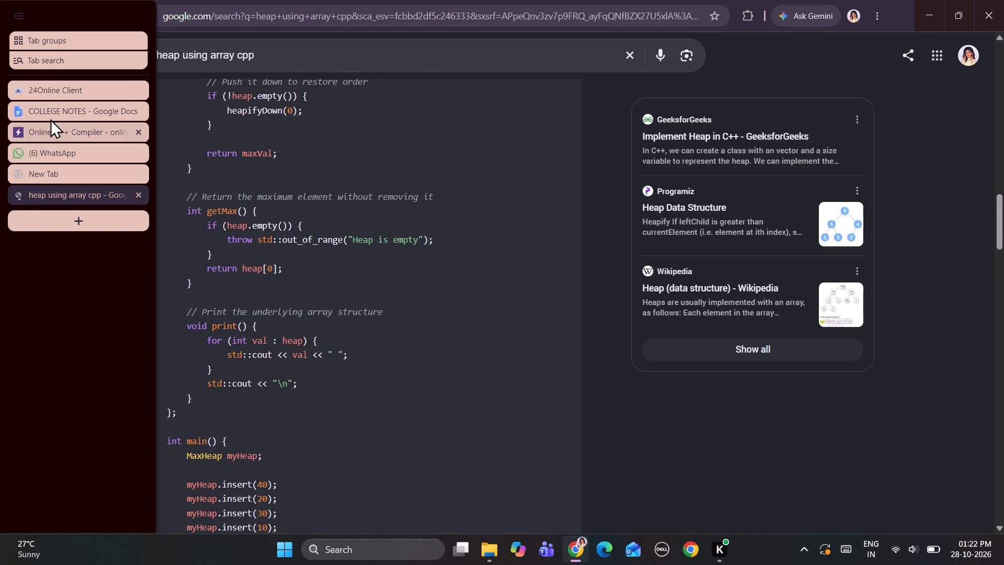
pyautogui.click(53, 119)
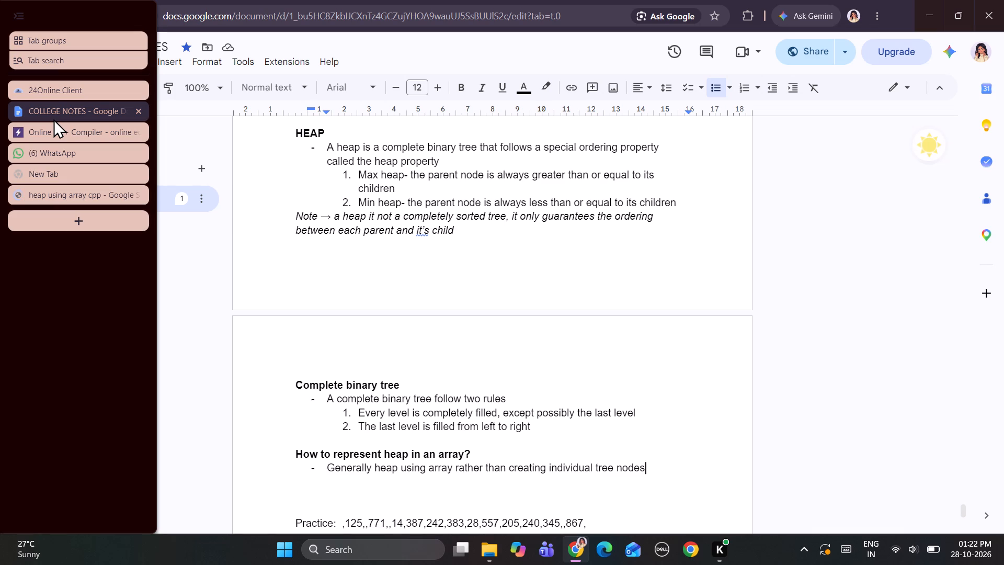
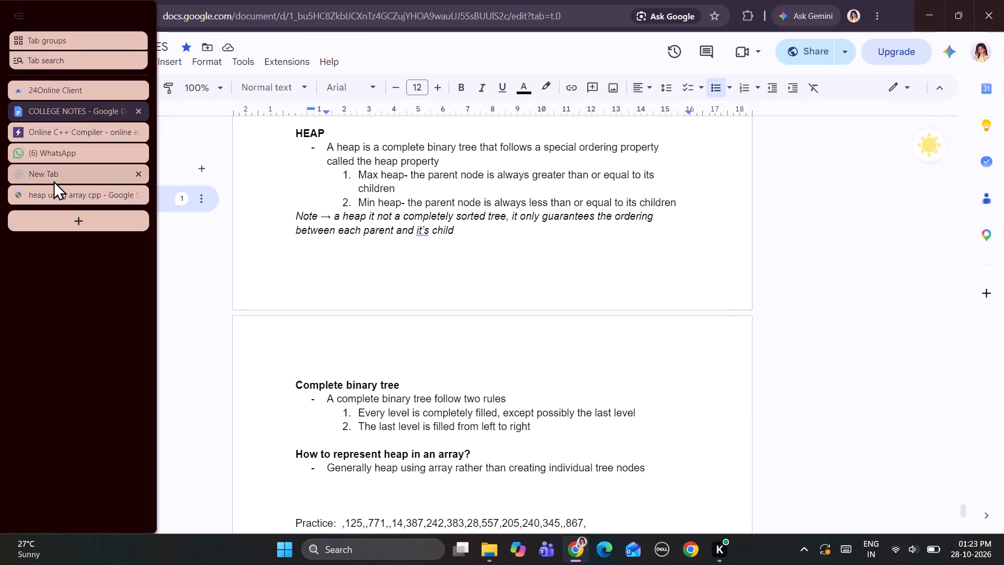
# Replace the "heap using array cpp" query in its Google results tab with a search for "complete binary tree representation".
pyautogui.click(56, 192)
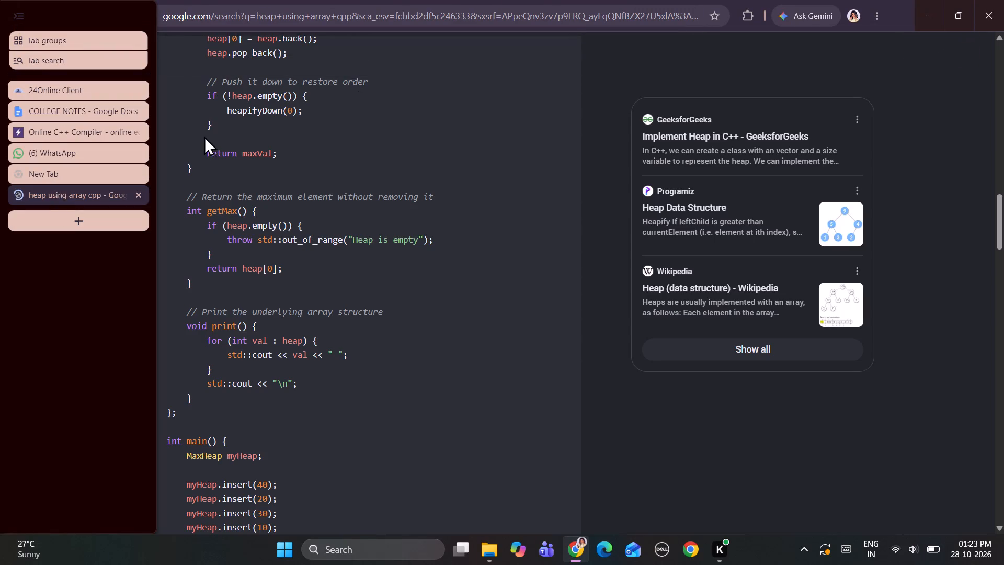
pyautogui.scroll(7, 382, 51)
pyautogui.click(338, 71)
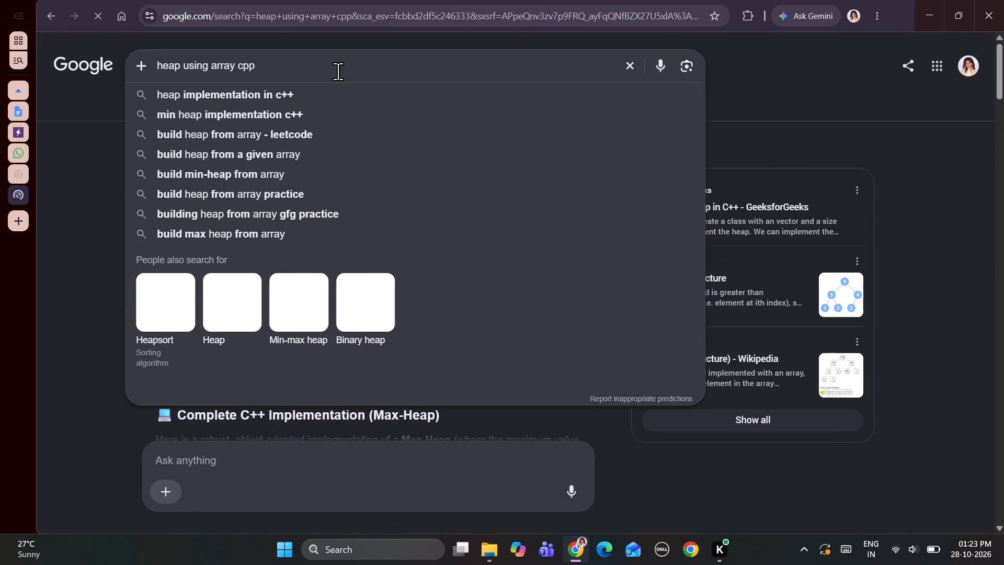
pyautogui.hotkey('ctrl', 'a')
pyautogui.write('complete binary te')
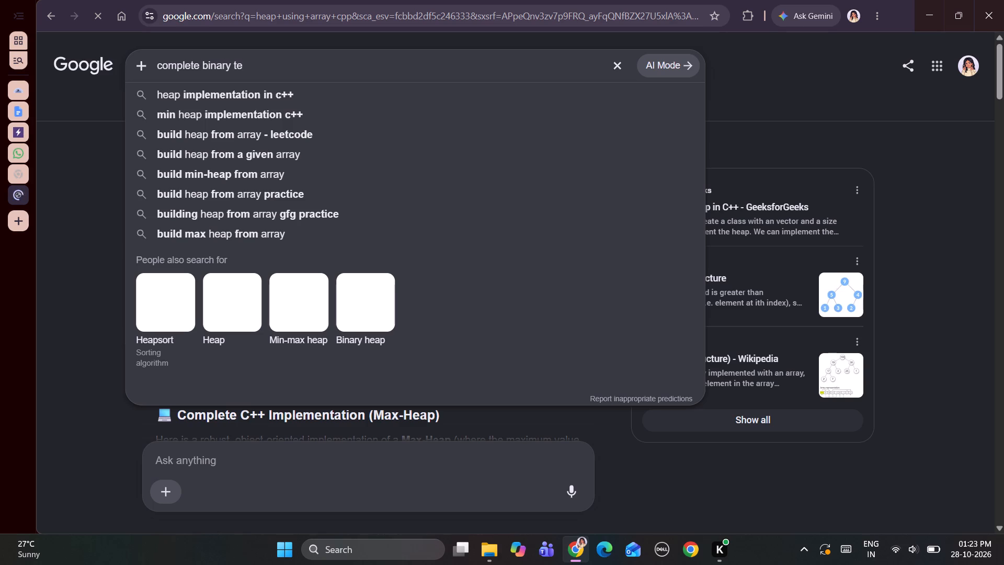
pyautogui.press('BackSpace')
pyautogui.write('ree')
pyautogui.press('space')
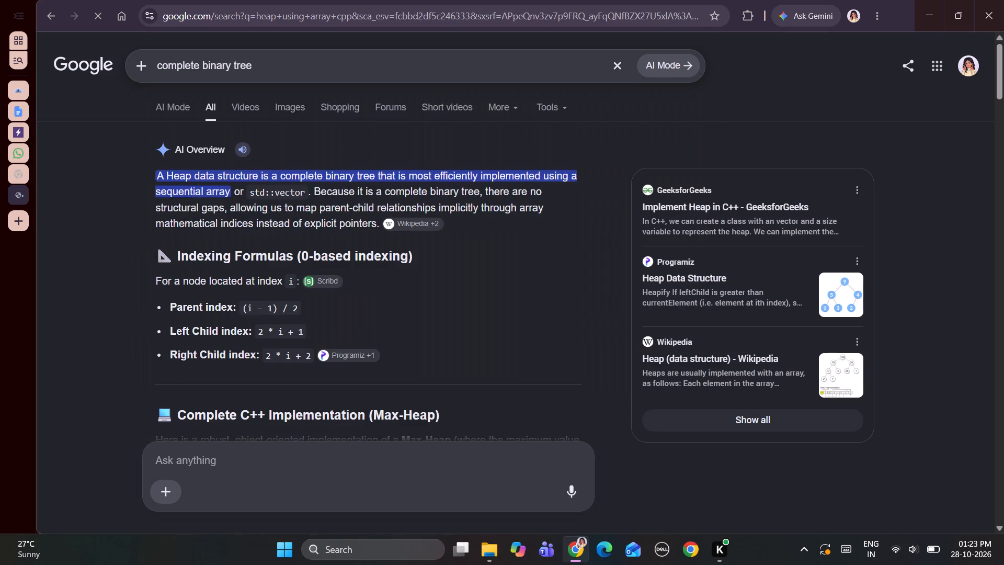
pyautogui.press('e')
pyautogui.press('BackSpace')
pyautogui.write('representation')
pyautogui.press('Return')
pyautogui.press('Return')
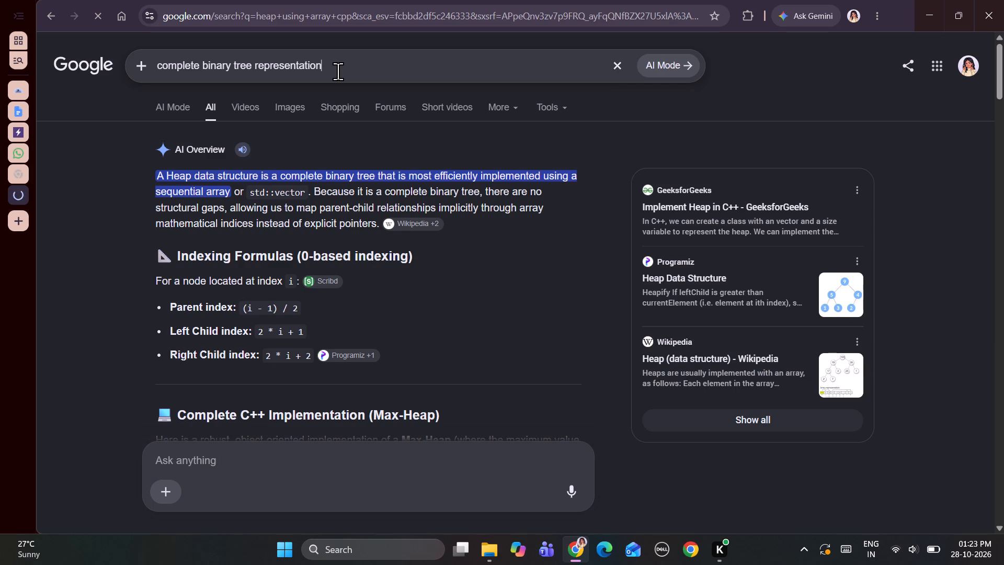
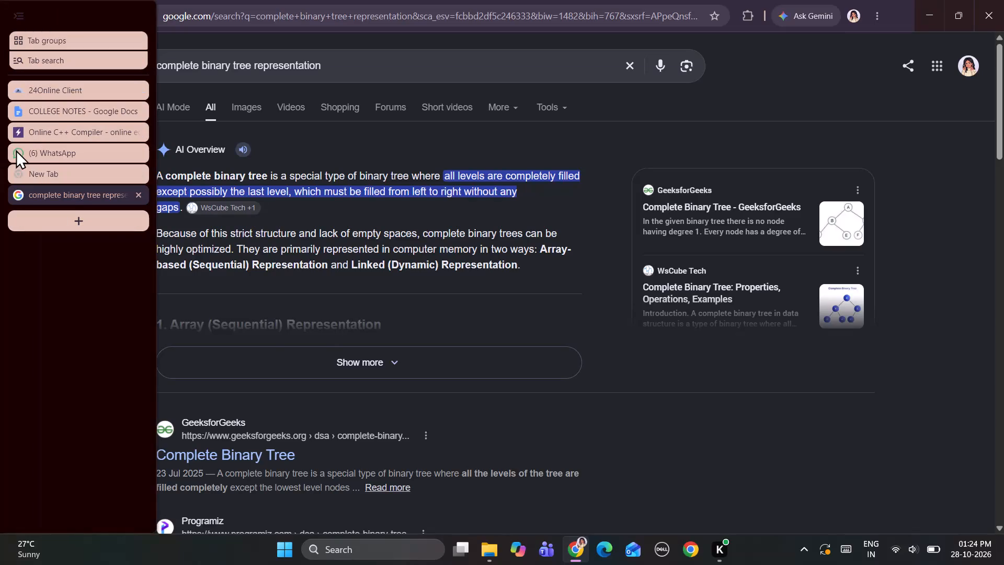
# In the COLLEGE NOTES document, add the bullet "Parent of an index = (i-1)/2" under "How to represent heap in an array?".
pyautogui.click(54, 107)
pyautogui.scroll(-1, 530, 389)
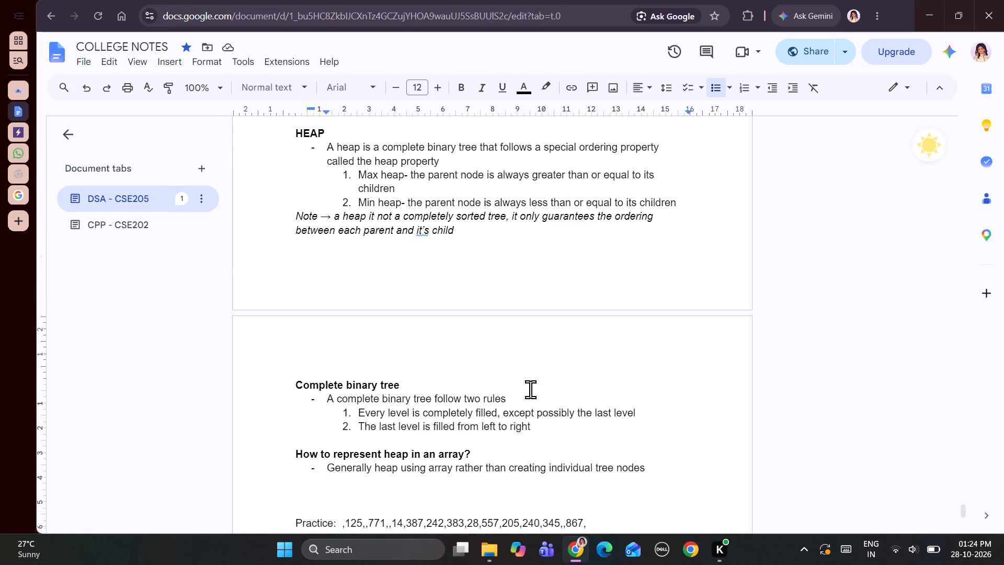
pyautogui.scroll(-1, 530, 389)
pyautogui.press('Return')
pyautogui.write('pare')
pyautogui.press('t')
pyautogui.press('BackSpace')
pyautogui.write('nto')
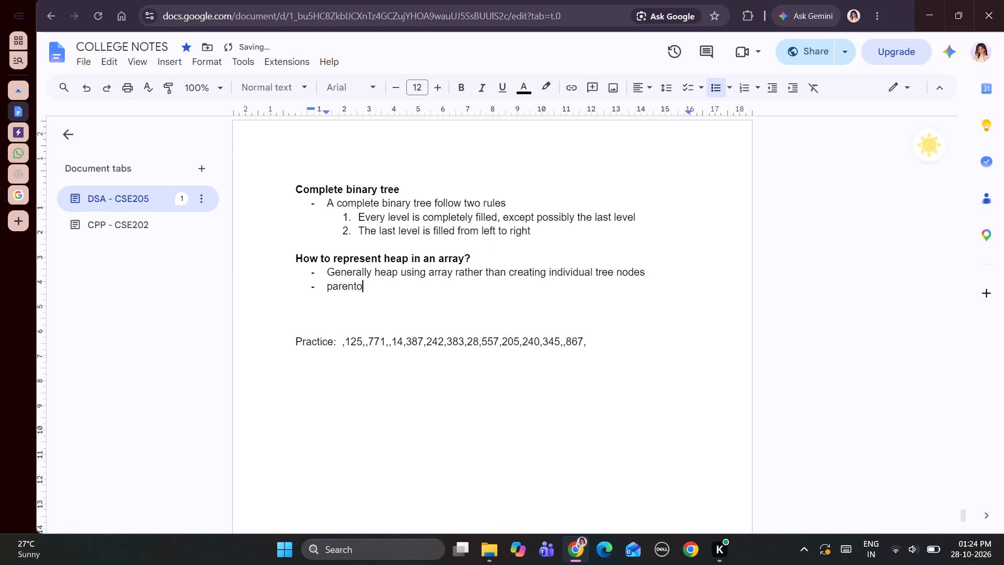
pyautogui.press('BackSpace')
pyautogui.press('space')
pyautogui.write('of a')
pyautogui.press('space')
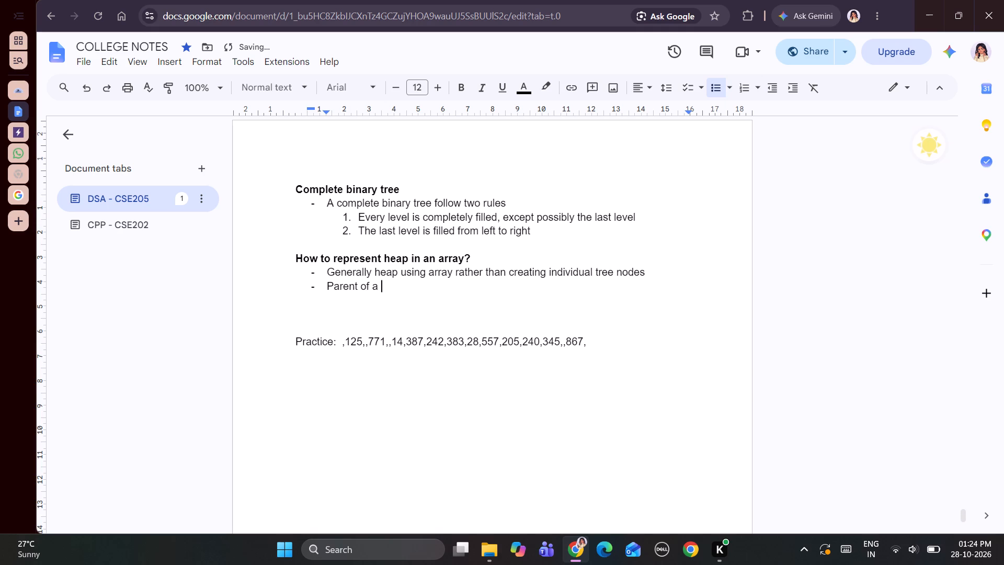
pyautogui.press('BackSpace')
pyautogui.write('n index = i')
pyautogui.press('BackSpace')
pyautogui.write('(i-1')
pyautogui.press('Right')
pyautogui.press('Left')
pyautogui.write(')/2')
# Format the parent formula (i-1)/2 as code with the Code Blocks add-on, using cpp and the a11y-dark theme.
pyautogui.hotkey('ctrl', 'shift', 'Left')
pyautogui.hotkey('ctrl', 'shift', 'Left')
pyautogui.hotkey('ctrl', 'shift', 'Left')
pyautogui.hotkey('ctrl', 'shift', 'Left')
pyautogui.hotkey('ctrl', 'shift', 'Left')
pyautogui.hotkey('ctrl', 'shift', 'Left')
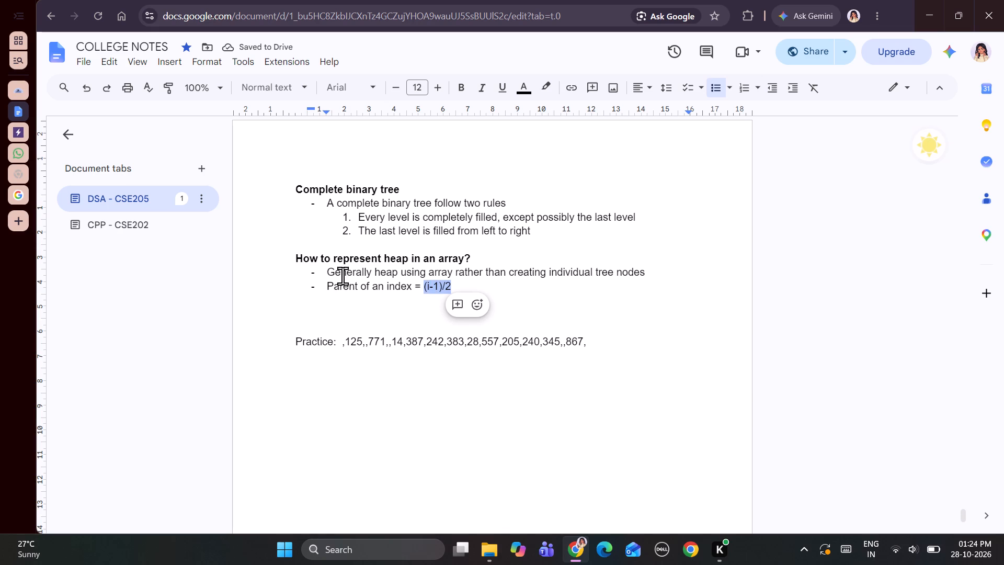
pyautogui.click(282, 57)
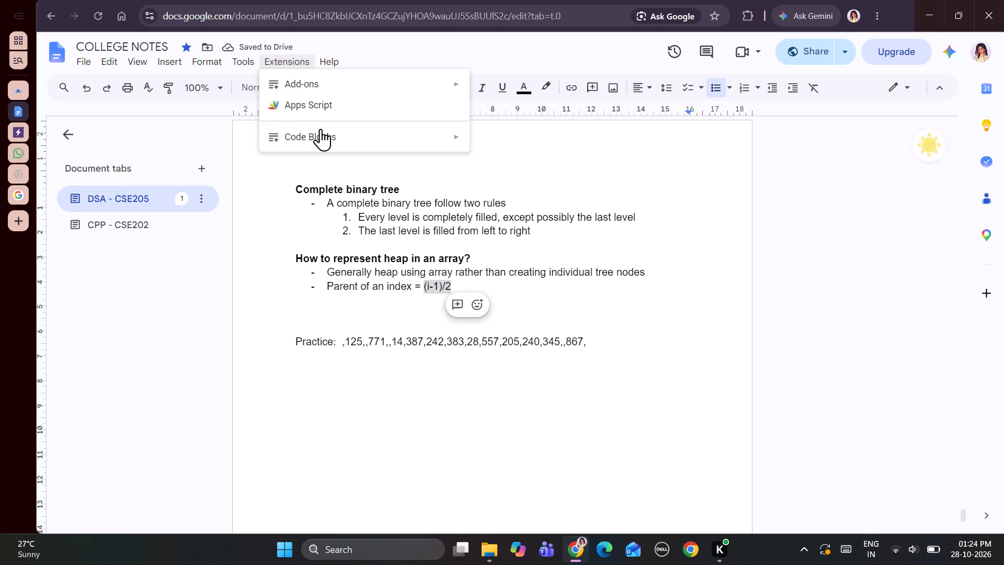
pyautogui.click(325, 134)
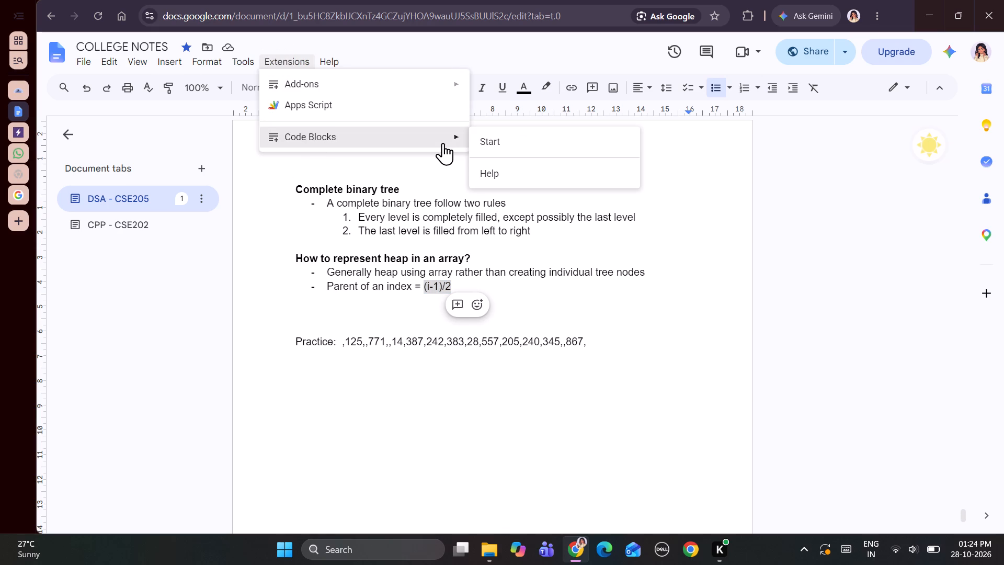
pyautogui.click(512, 151)
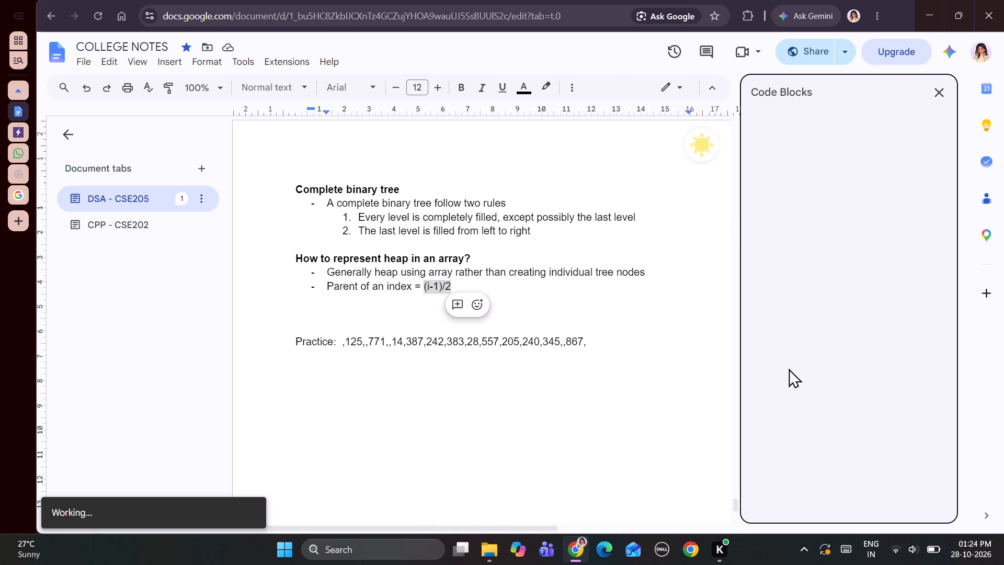
pyautogui.scroll(3, 467, 310)
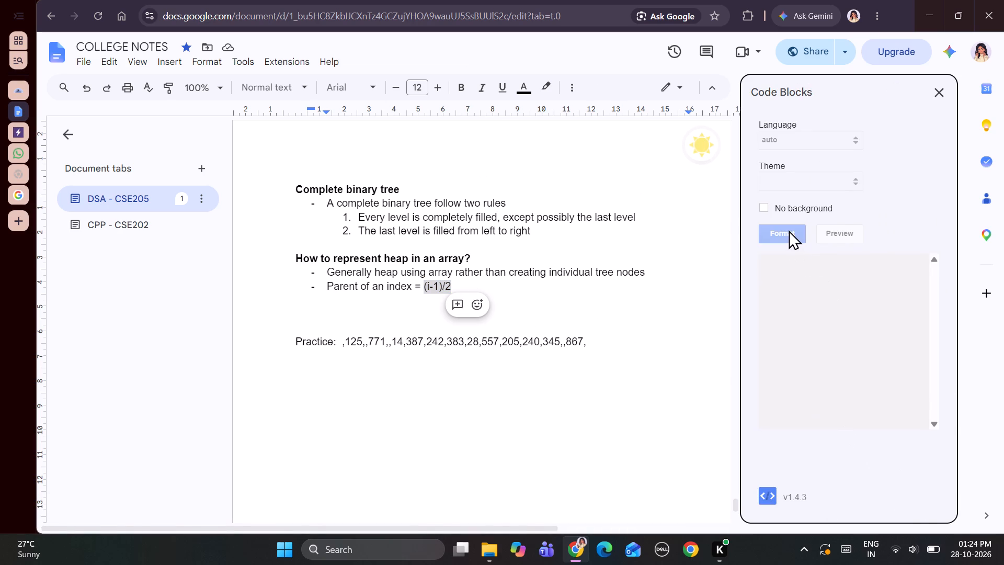
pyautogui.click(789, 230)
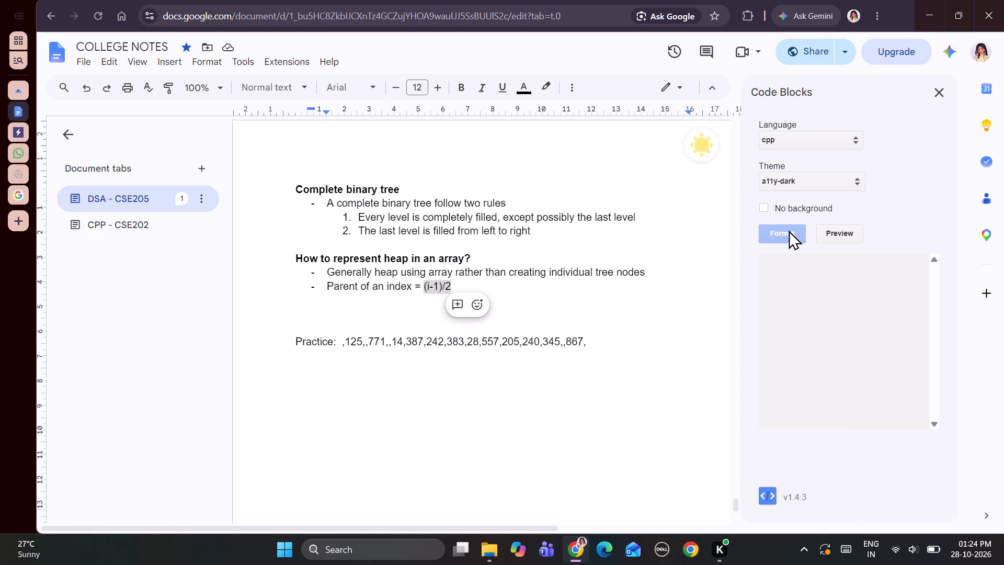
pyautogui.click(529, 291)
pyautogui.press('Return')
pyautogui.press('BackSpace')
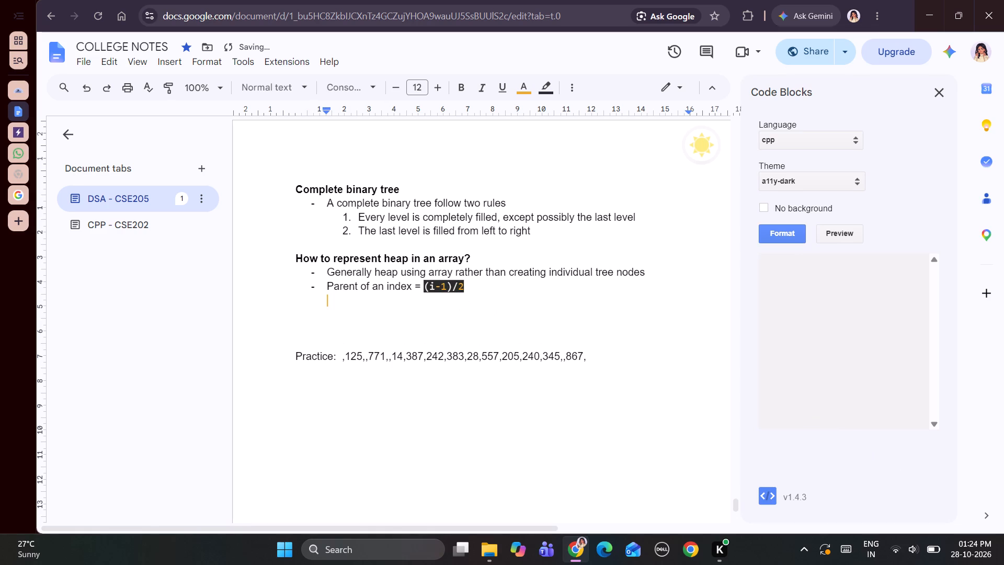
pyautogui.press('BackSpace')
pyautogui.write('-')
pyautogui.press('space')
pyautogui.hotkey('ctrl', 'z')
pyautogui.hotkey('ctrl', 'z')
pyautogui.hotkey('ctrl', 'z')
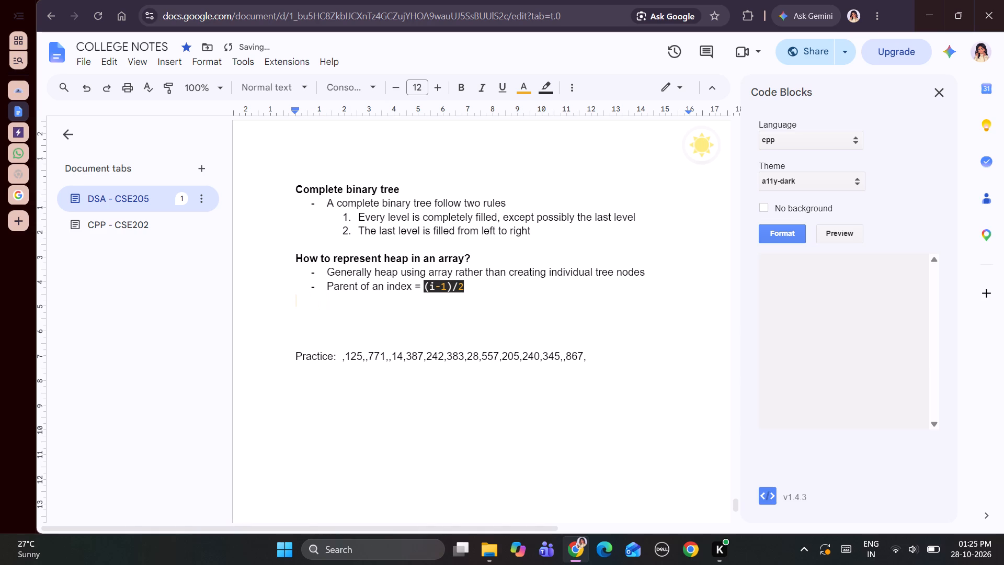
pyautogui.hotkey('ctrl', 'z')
# Add the bullet "Left child = 2*i +1" in plain text on the line below the parent index formula.
pyautogui.press('Down')
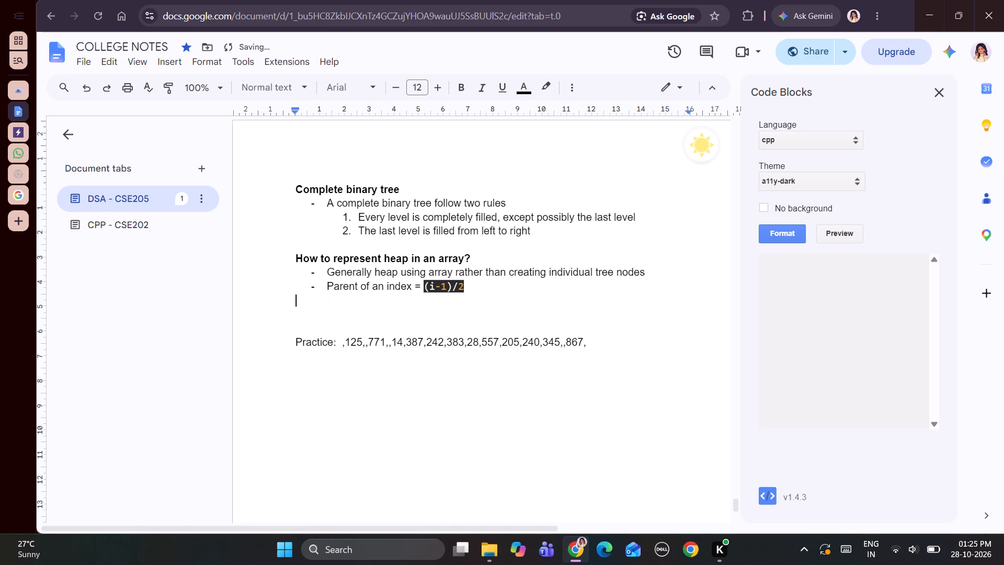
pyautogui.write('-')
pyautogui.press('space')
pyautogui.write('left')
pyautogui.press('space')
pyautogui.write('child =')
pyautogui.press('space')
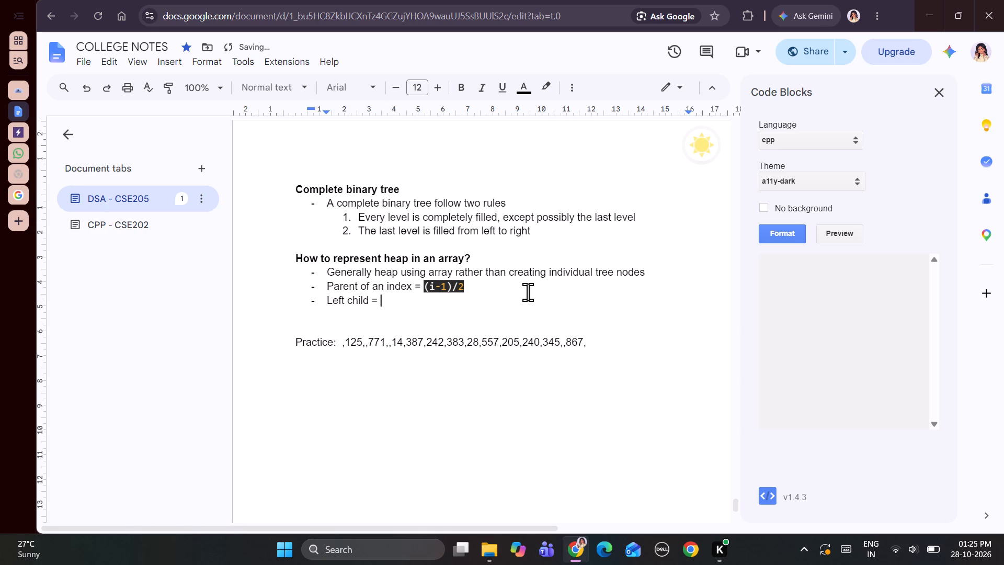
pyautogui.write('2*i +')
pyautogui.press('1')
# Add the bullet "Right child = 2*i+2" below the left child formula.
pyautogui.press('Return')
pyautogui.write('Right child')
pyautogui.press('space')
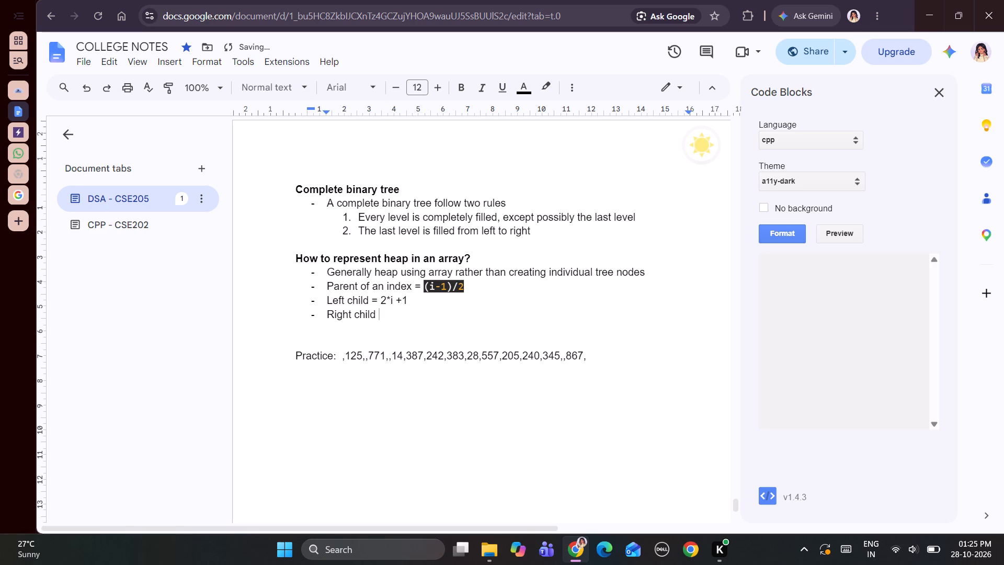
pyautogui.write('=')
pyautogui.press('space')
pyautogui.write('2*1+')
pyautogui.press('2')
pyautogui.press('Left')
pyautogui.press('Left')
pyautogui.press('BackSpace')
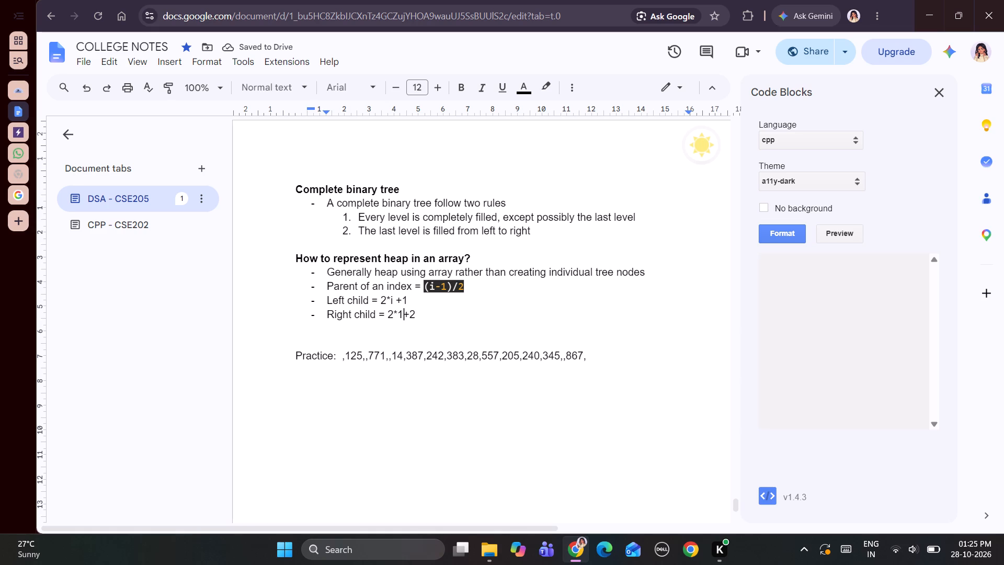
pyautogui.press('i')
pyautogui.press('Right')
pyautogui.press('Right')
# Format the right child formula 2*i+2 as a cpp code block with the a11y-dark theme.
pyautogui.hotkey('ctrl', 'shift', 'Left')
pyautogui.hotkey('ctrl', 'shift', 'Left')
pyautogui.hotkey('ctrl', 'shift', 'Left')
pyautogui.hotkey('ctrl', 'shift', 'Left')
pyautogui.hotkey('ctrl', 'shift', 'Left')
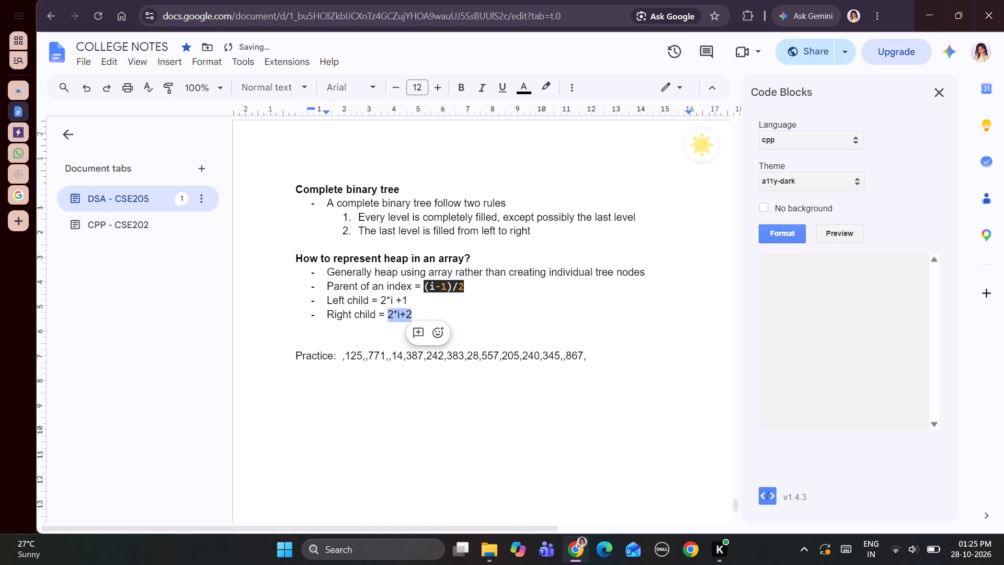
pyautogui.click(785, 227)
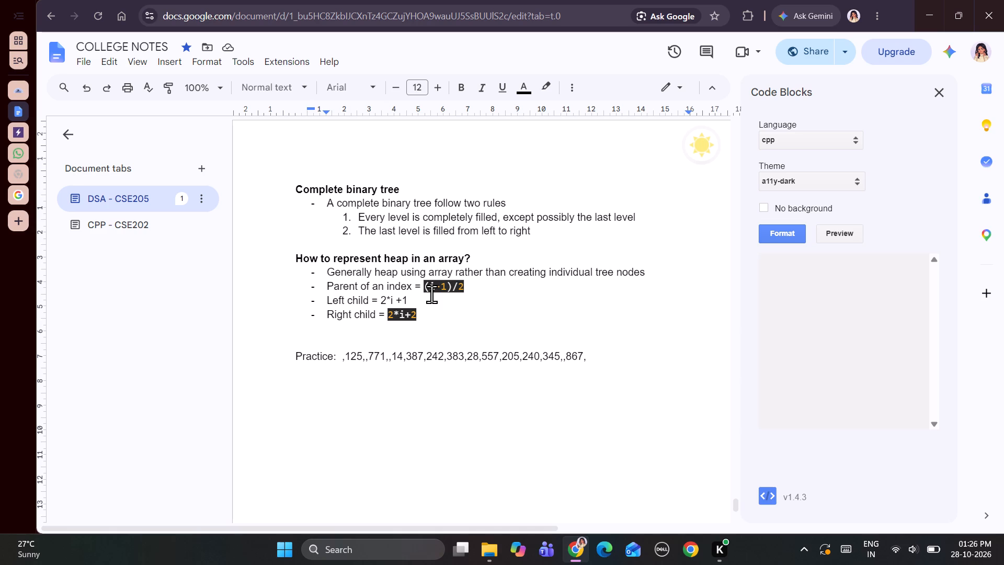
# Format the left child formula 2*i +1 as a cpp code block with the a11y-dark theme.
pyautogui.click(431, 294)
pyautogui.press('Down')
pyautogui.hotkey('ctrl', 'shift', 'Left')
pyautogui.hotkey('ctrl', 'shift', 'Left')
pyautogui.hotkey('ctrl', 'shift', 'Left')
pyautogui.hotkey('ctrl', 'shift', 'Left')
pyautogui.hotkey('ctrl', 'shift', 'Left')
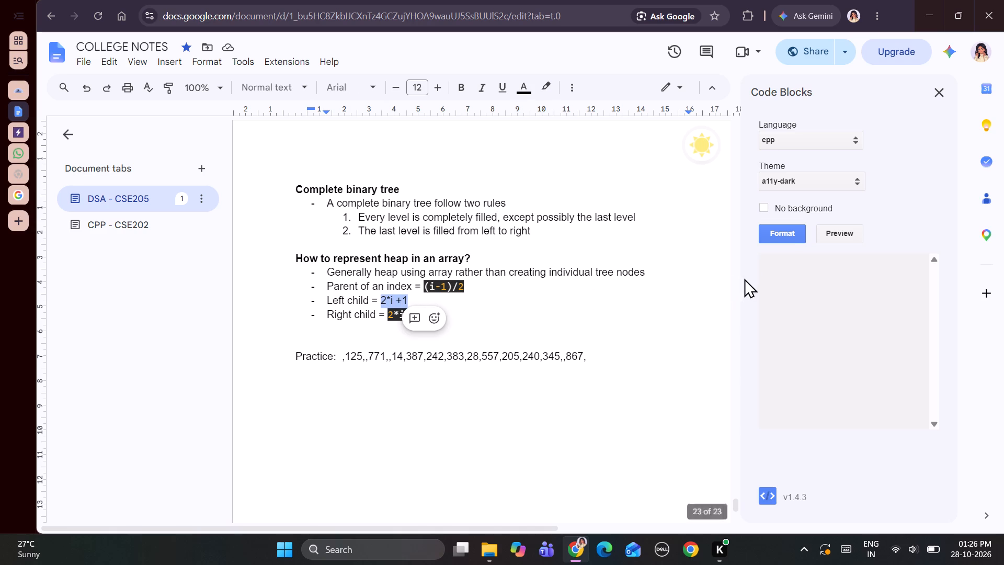
pyautogui.click(788, 239)
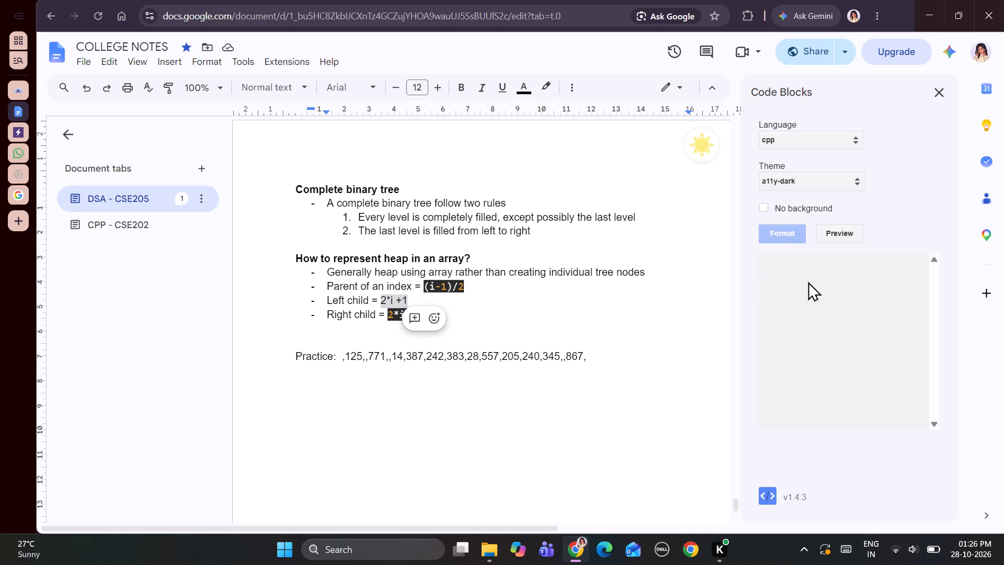
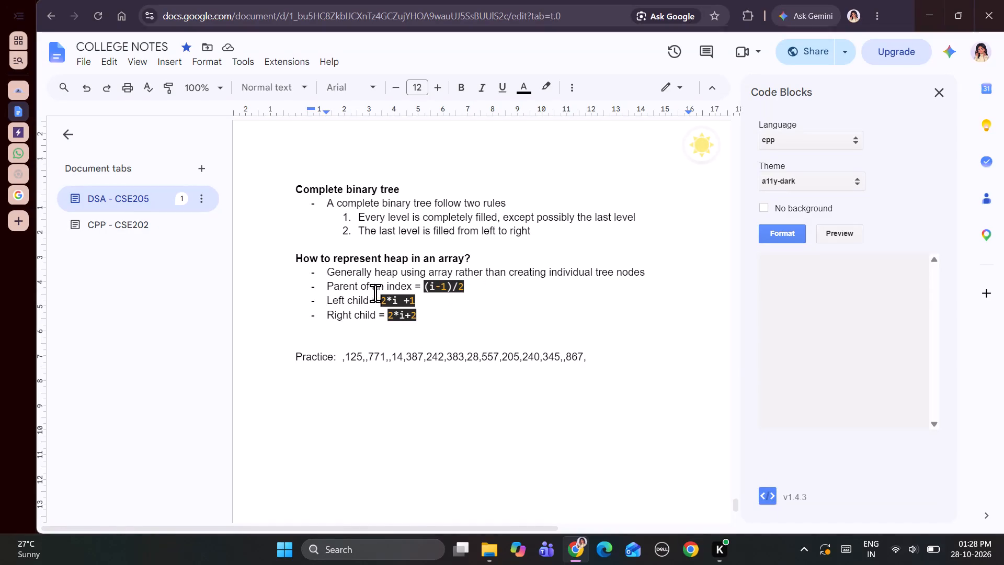
# Insert a highlighted padding space at the start of the left child code block, just before 2*i +1.
pyautogui.click(383, 301)
pyautogui.press('space')
pyautogui.hotkey('ctrl', 'z')
pyautogui.press('Right')
pyautogui.press('space')
pyautogui.press('Left')
pyautogui.press('Left')
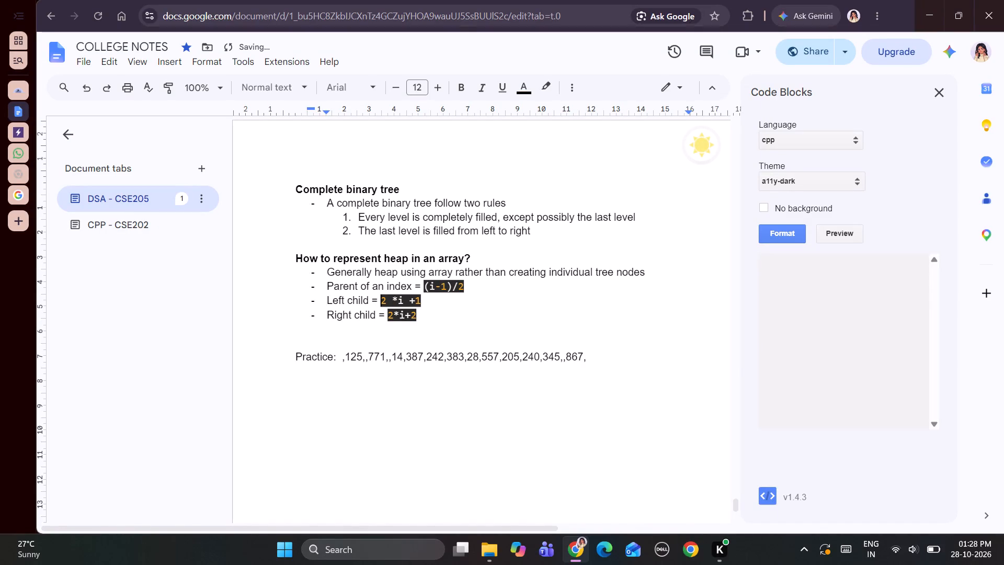
pyautogui.press('space')
pyautogui.hotkey('ctrl', 'z')
pyautogui.press('Right')
pyautogui.press('2')
pyautogui.press('Left')
pyautogui.press('space')
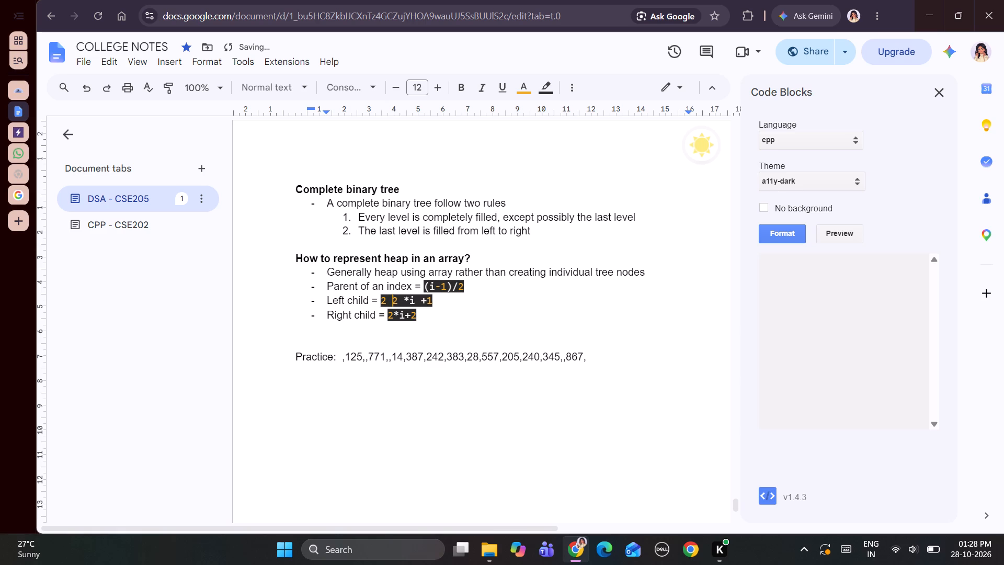
pyautogui.press('Right')
pyautogui.press('Delete')
pyautogui.press('Left')
pyautogui.press('Left')
pyautogui.press('BackSpace')
# Insert a highlighted padding space at the start of the right child code block, just before 2*i+2.
pyautogui.press('Down')
pyautogui.press('Right')
pyautogui.press('Right')
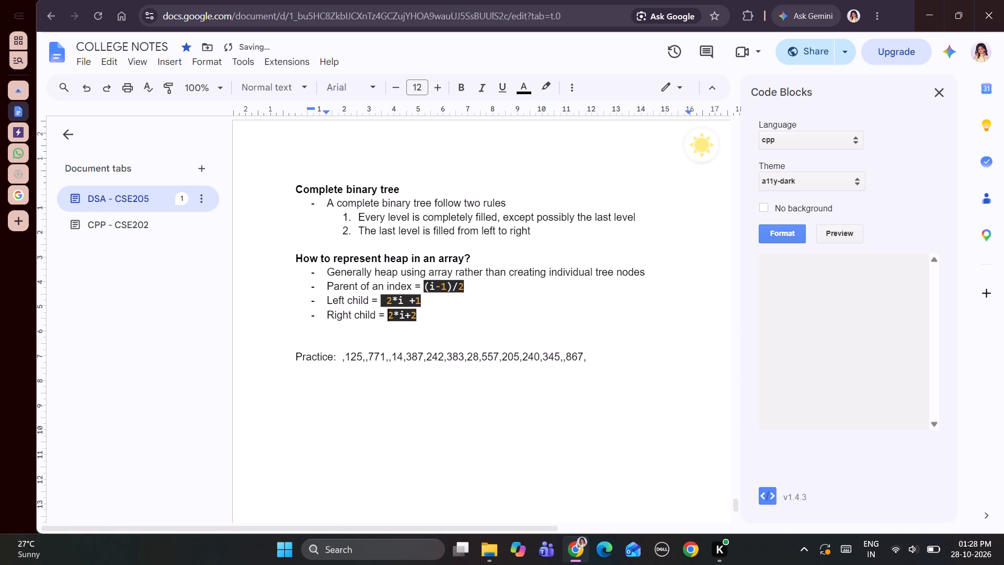
pyautogui.press('Right')
pyautogui.press('2')
pyautogui.press('Left')
pyautogui.press('space')
pyautogui.press('Left')
pyautogui.press('BackSpace')
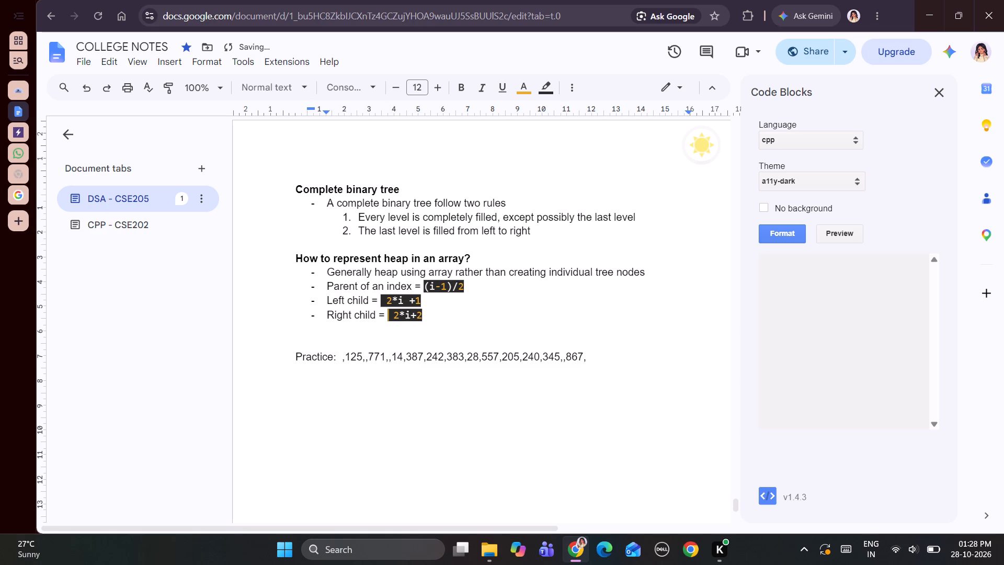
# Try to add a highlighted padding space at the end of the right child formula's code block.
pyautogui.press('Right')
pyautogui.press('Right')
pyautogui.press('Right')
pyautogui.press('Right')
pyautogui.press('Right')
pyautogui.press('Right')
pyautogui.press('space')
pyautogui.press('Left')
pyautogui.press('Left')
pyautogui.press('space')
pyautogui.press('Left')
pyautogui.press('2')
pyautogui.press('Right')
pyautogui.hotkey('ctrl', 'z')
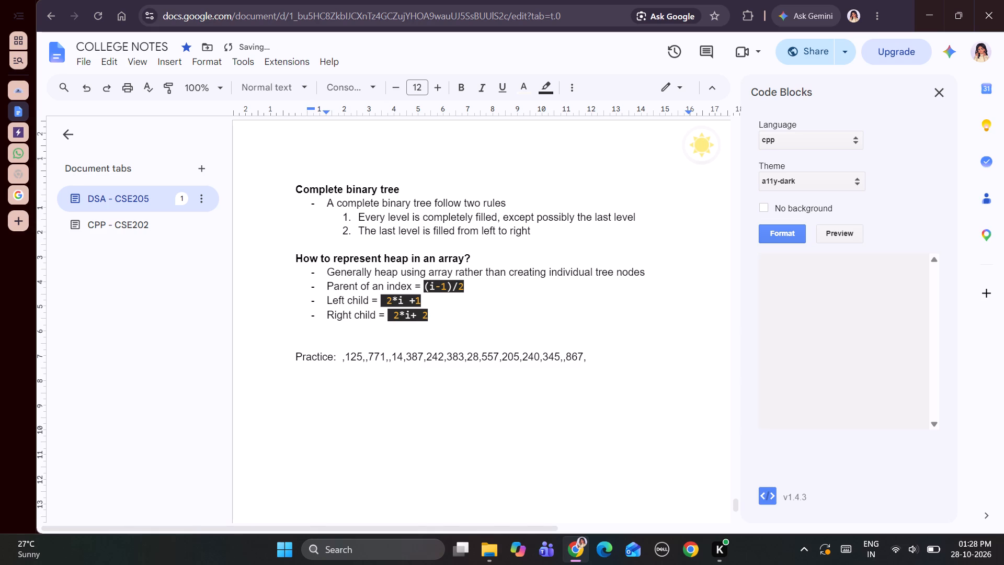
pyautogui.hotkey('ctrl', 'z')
# Remove the space before the plus sign in the left child formula so it reads 2*i+1.
pyautogui.press('Up')
pyautogui.press('Left')
pyautogui.press('Left')
pyautogui.press('Left')
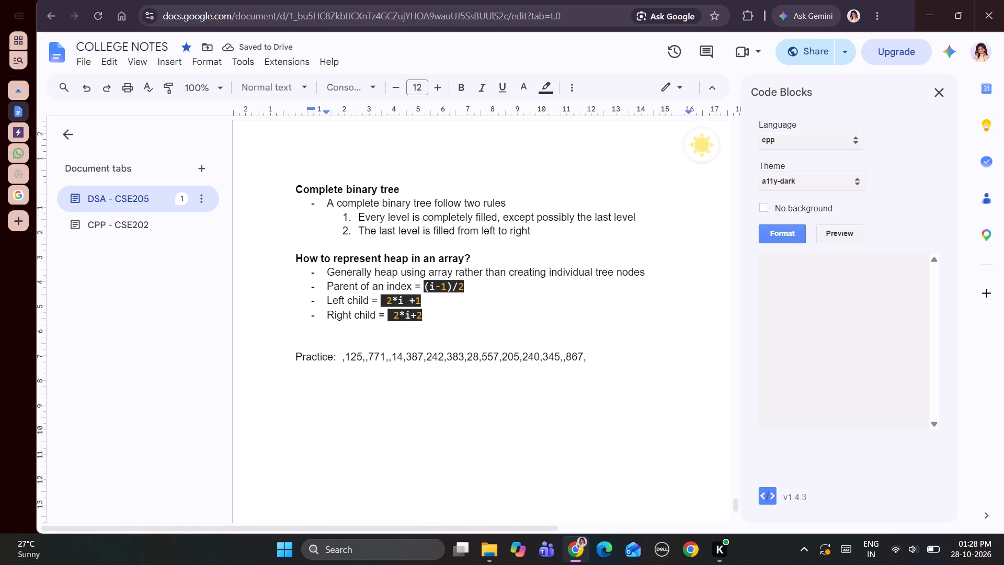
pyautogui.press('Delete')
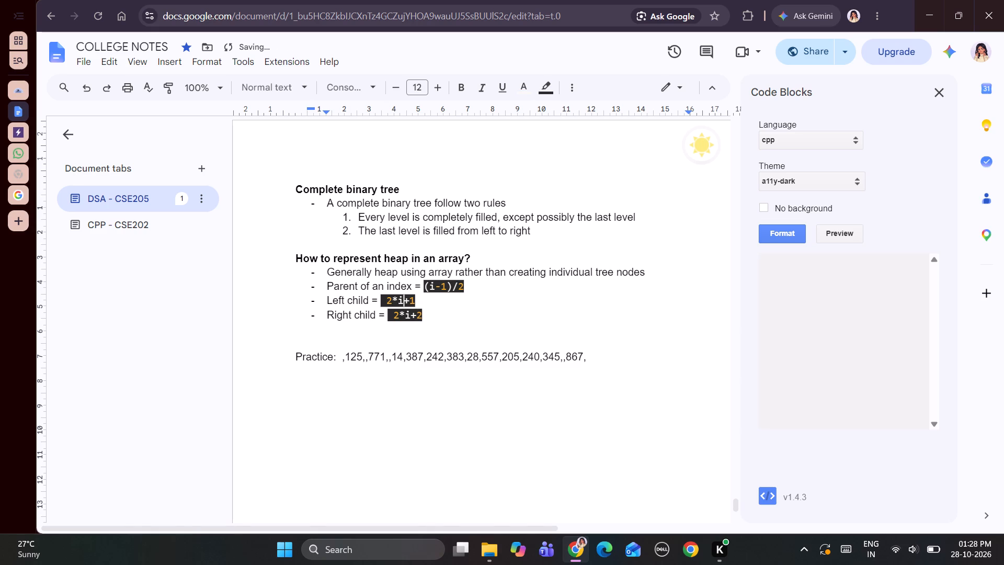
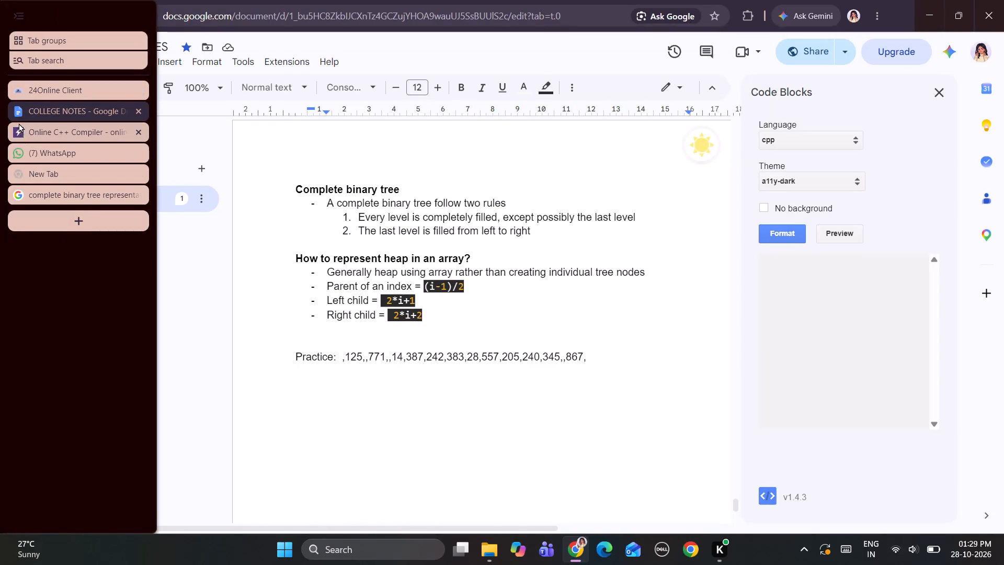
# Switch to the online C++ compiler and delete the Hello World output line and the blank line below it from main().
pyautogui.click(27, 101)
pyautogui.click(29, 121)
pyautogui.click(29, 127)
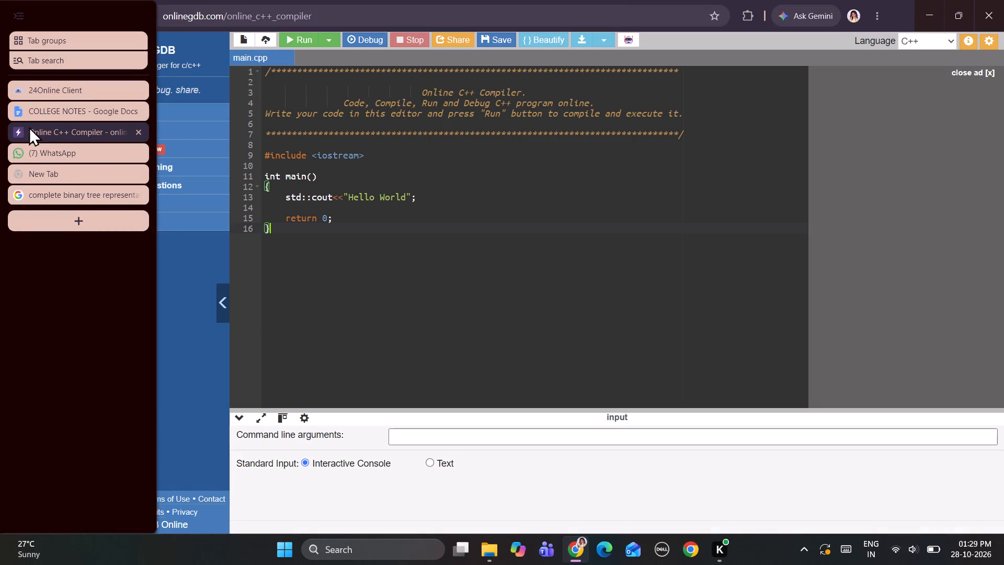
pyautogui.click(388, 188)
pyautogui.press('Down')
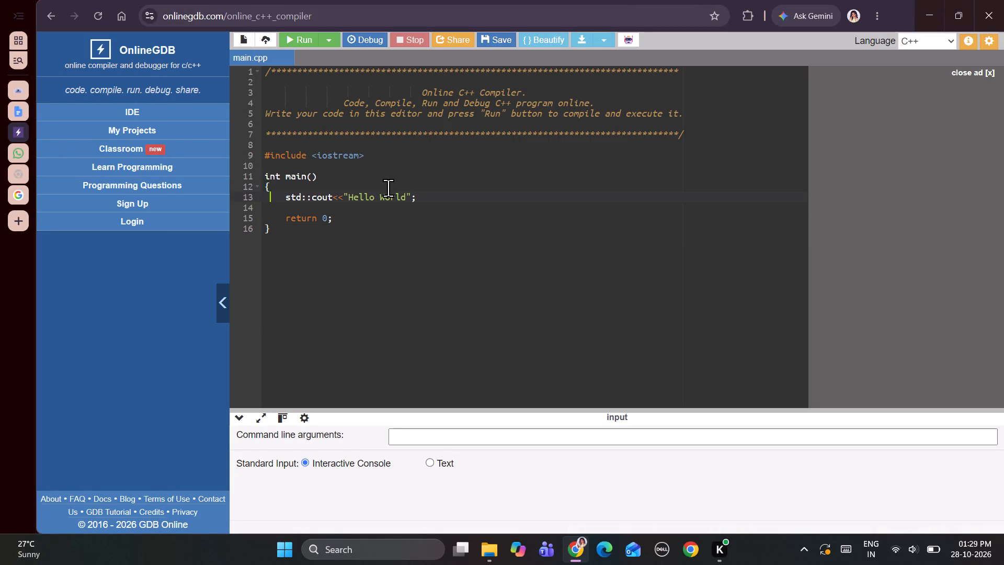
pyautogui.hotkey('shift', 'Down')
pyautogui.hotkey('shift', 'Down')
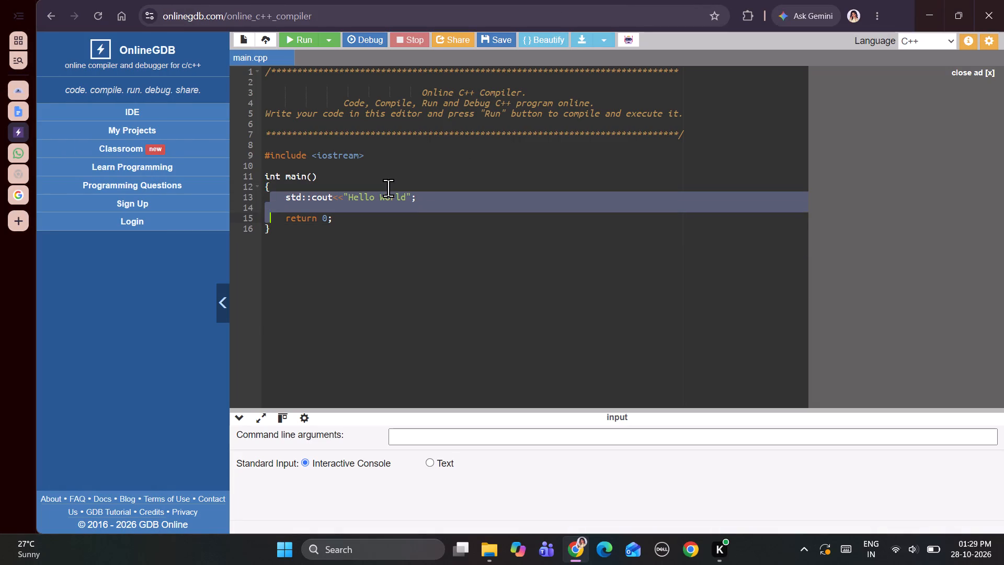
pyautogui.press('BackSpace')
# Delete the introductory comment block above the iostream include in main.cpp.
pyautogui.press('Down')
pyautogui.press('Up')
pyautogui.press('Up')
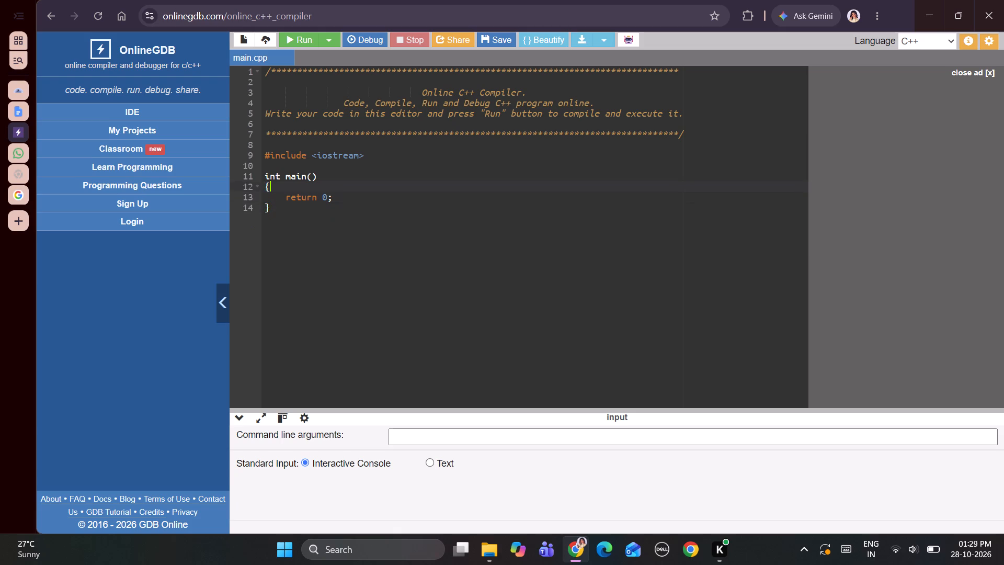
pyautogui.press('Up')
pyautogui.press('Up')
pyautogui.press('Up')
pyautogui.press('Up')
pyautogui.hotkey('shift', 'Up')
pyautogui.hotkey('shift', 'Up')
pyautogui.hotkey('shift', 'Up')
pyautogui.hotkey('shift', 'Up')
pyautogui.hotkey('shift', 'Up')
pyautogui.hotkey('shift', 'Up')
pyautogui.hotkey('shift', 'Up')
pyautogui.hotkey('shift', 'Up')
pyautogui.hotkey('shift', 'Up')
pyautogui.hotkey('shift', 'Up')
pyautogui.hotkey('shift', 'Up')
pyautogui.hotkey('shift', 'Up')
pyautogui.hotkey('shift', 'Up')
pyautogui.hotkey('shift', 'Up')
pyautogui.hotkey('shift', 'Up')
pyautogui.hotkey('shift', 'Up')
pyautogui.hotkey('shift', 'Up')
pyautogui.hotkey('shift', 'Up')
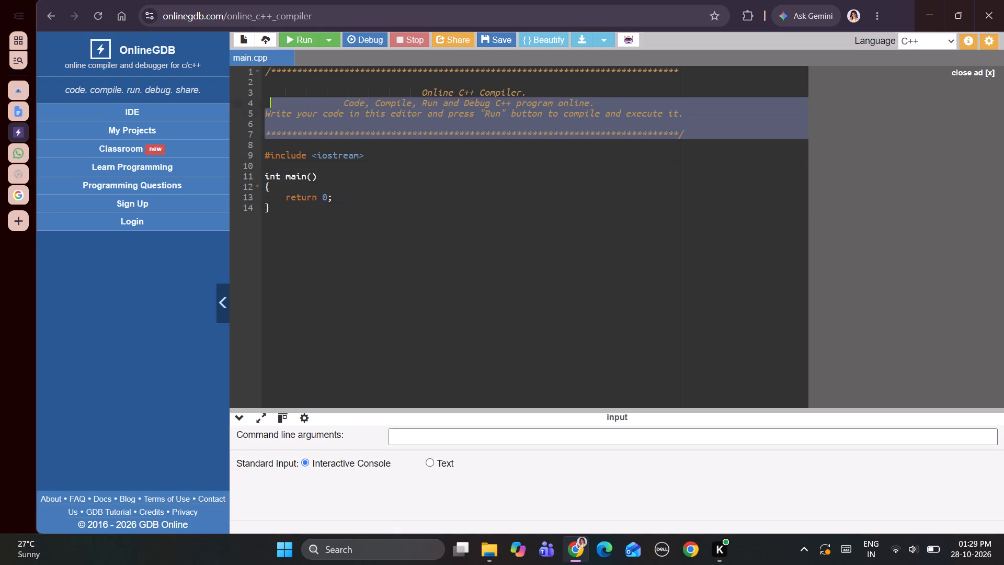
pyautogui.press('BackSpace')
# Add "using namespace std;" directly below the iostream include, keeping a blank line before main().
pyautogui.press('Down')
pyautogui.press('Down')
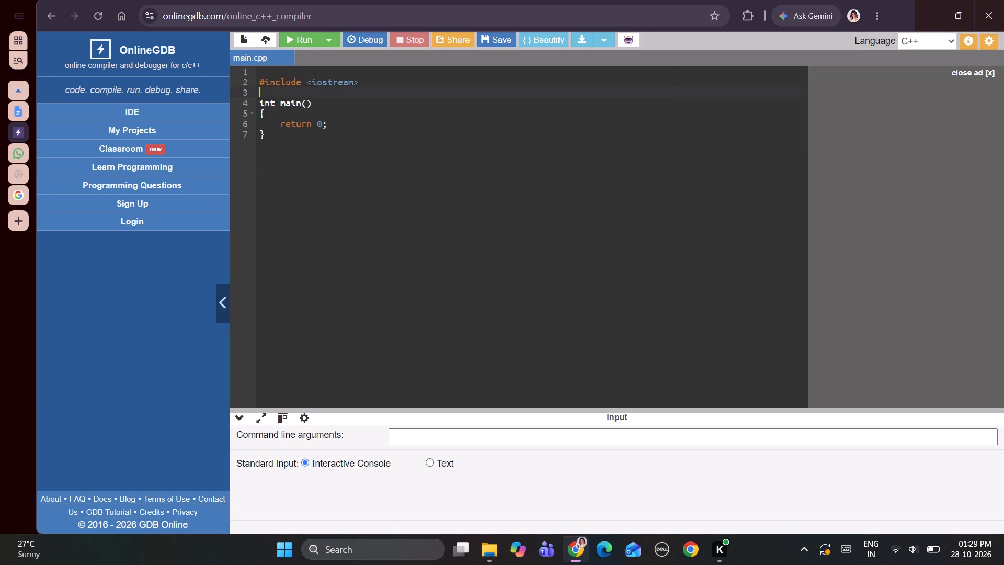
pyautogui.press('\\')
pyautogui.press('BackSpace')
pyautogui.press('Return')
pyautogui.press('Up')
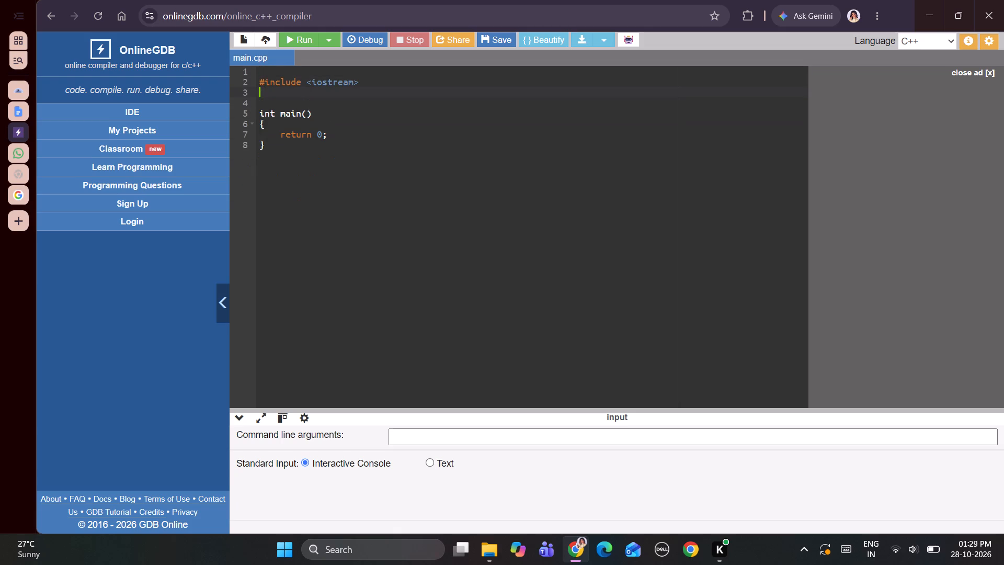
pyautogui.write('using name')
pyautogui.press('Return')
pyautogui.press('space')
pyautogui.write('std;')
# Remove the empty first line above the iostream include.
pyautogui.press('Up')
pyautogui.press('Up')
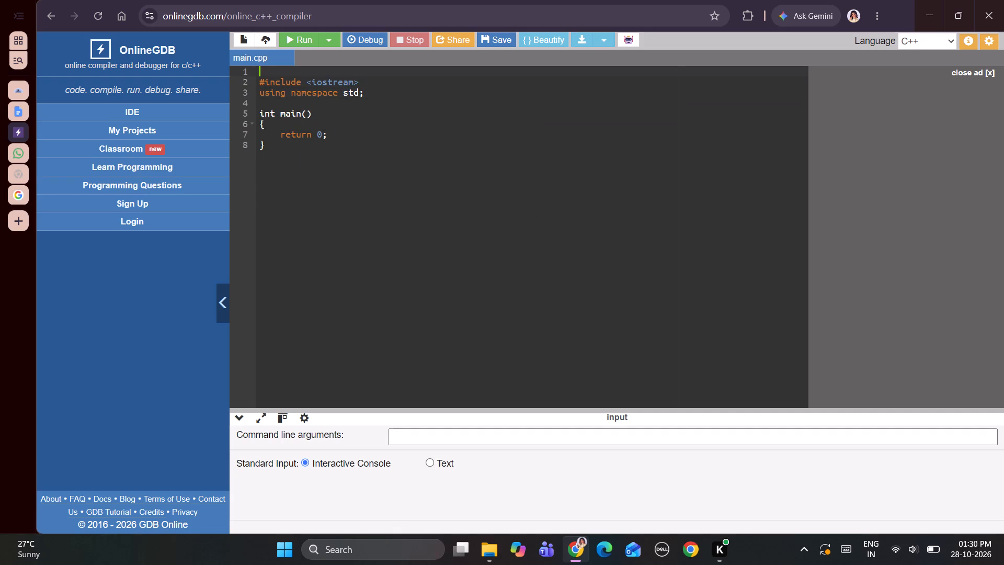
pyautogui.press('Delete')
# Insert a new indented line inside main(), between the opening brace and the return statement.
pyautogui.press('Down')
pyautogui.press('Down')
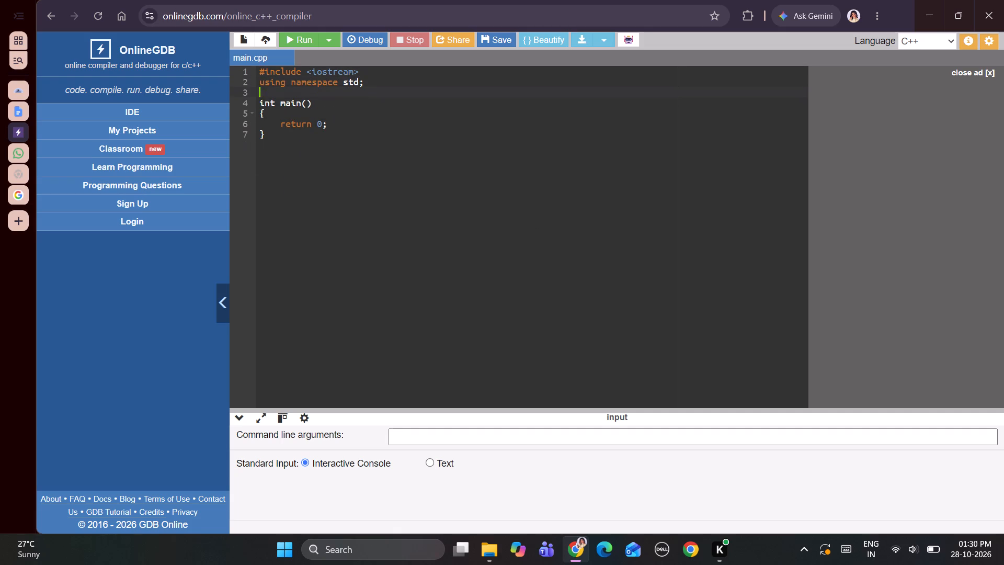
pyautogui.press('Down')
pyautogui.press('Down')
pyautogui.press('Down')
pyautogui.press('Down')
pyautogui.press('Up')
pyautogui.press('Up')
pyautogui.press('Right')
pyautogui.press('Return')
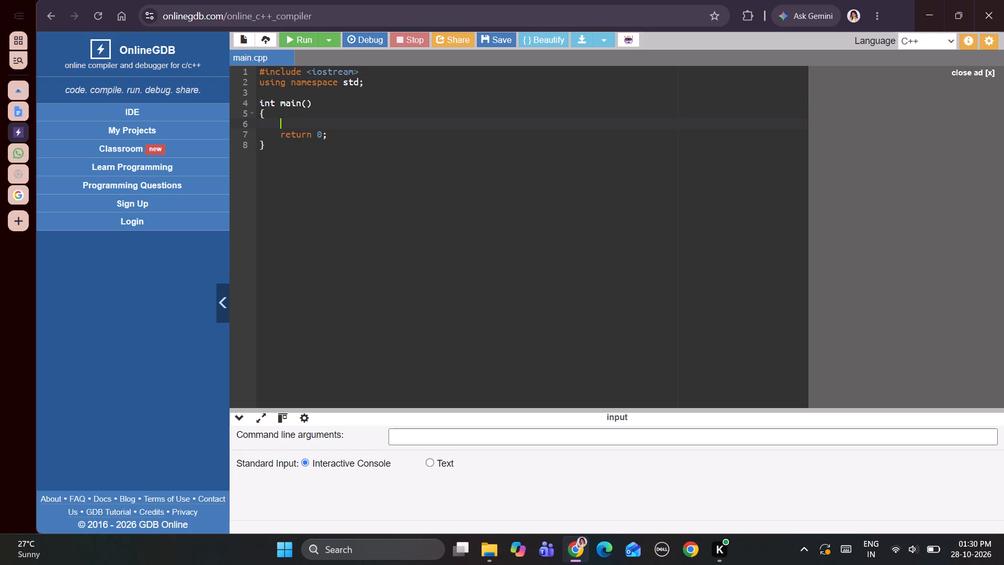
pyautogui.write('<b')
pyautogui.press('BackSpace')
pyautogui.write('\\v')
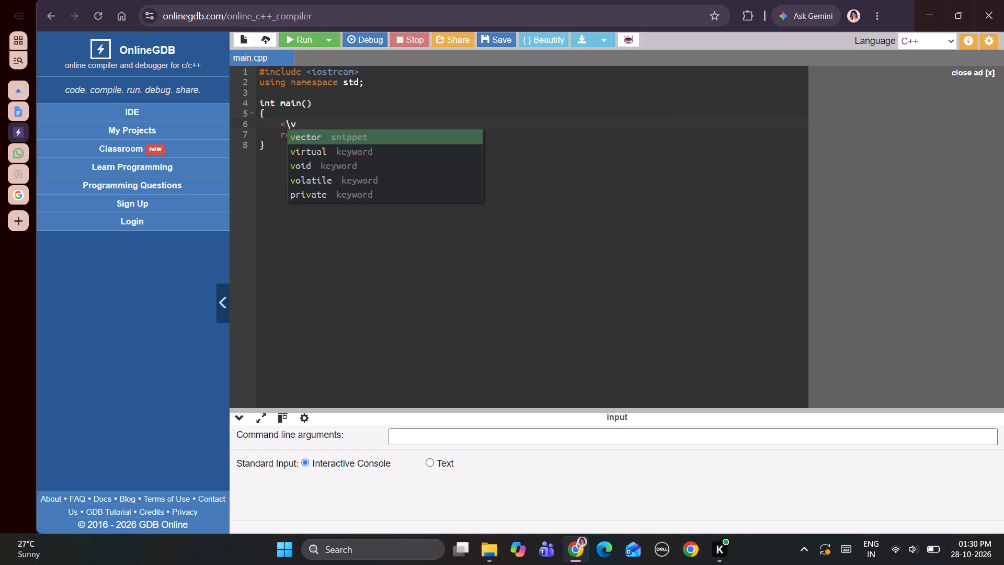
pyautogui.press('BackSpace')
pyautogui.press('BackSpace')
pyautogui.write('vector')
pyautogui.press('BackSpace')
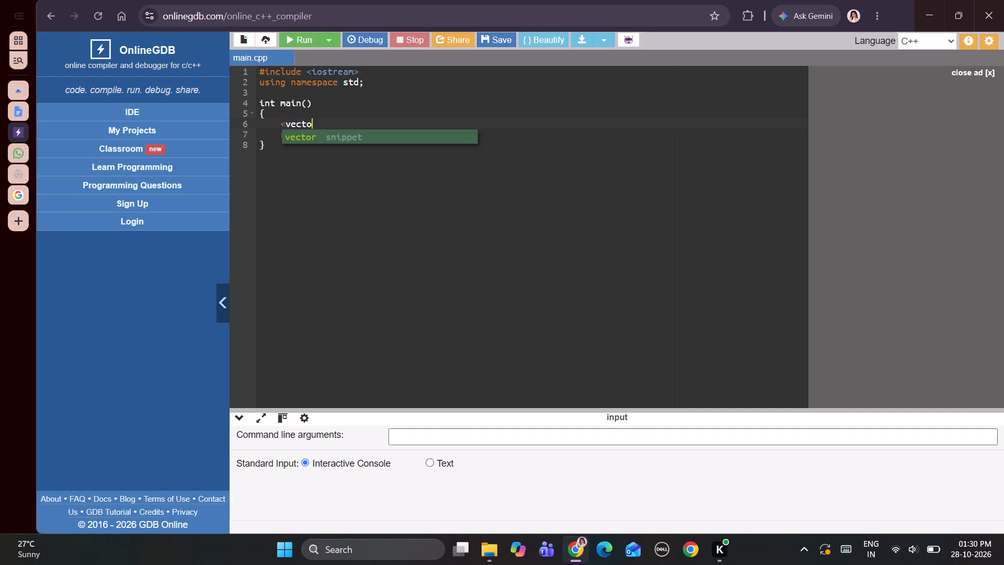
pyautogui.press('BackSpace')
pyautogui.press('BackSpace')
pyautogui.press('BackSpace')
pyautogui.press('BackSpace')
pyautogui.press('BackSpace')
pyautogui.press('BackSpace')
# Declare an empty integer vector on the new line in main() as vector<int> arr = {};.
pyautogui.write('vector')
pyautogui.press('space')
pyautogui.press('BackSpace')
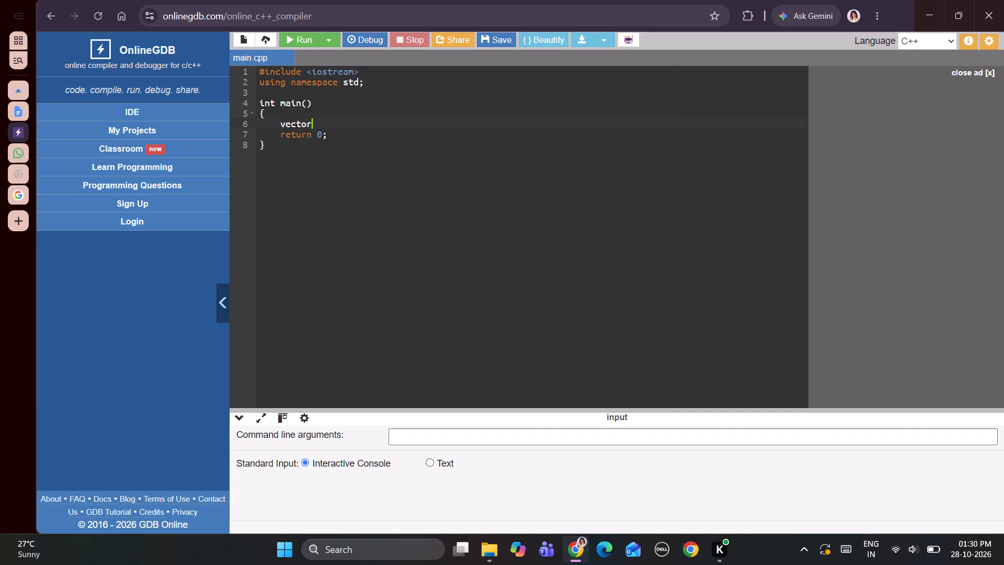
pyautogui.write('<int')
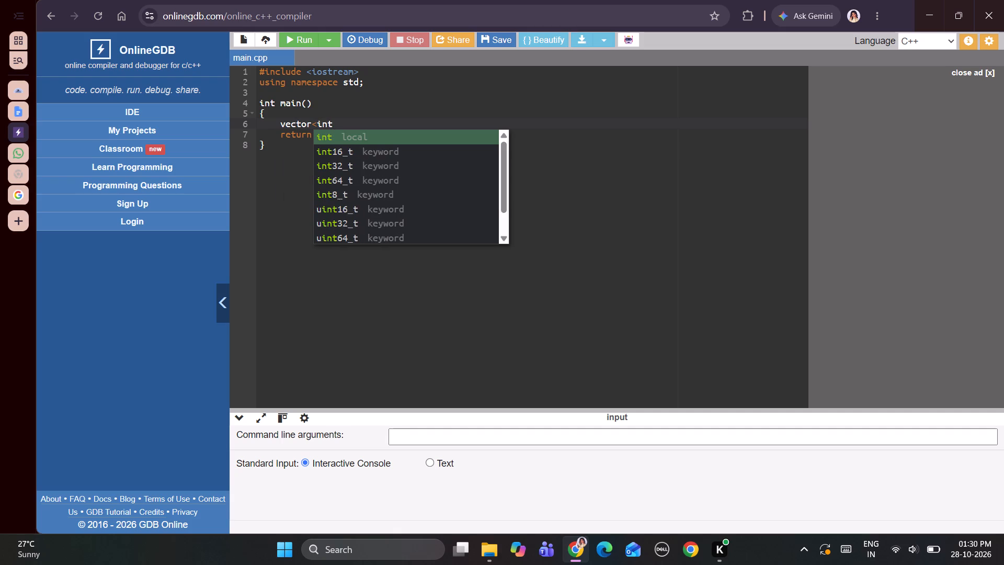
pyautogui.write('>')
pyautogui.press('space')
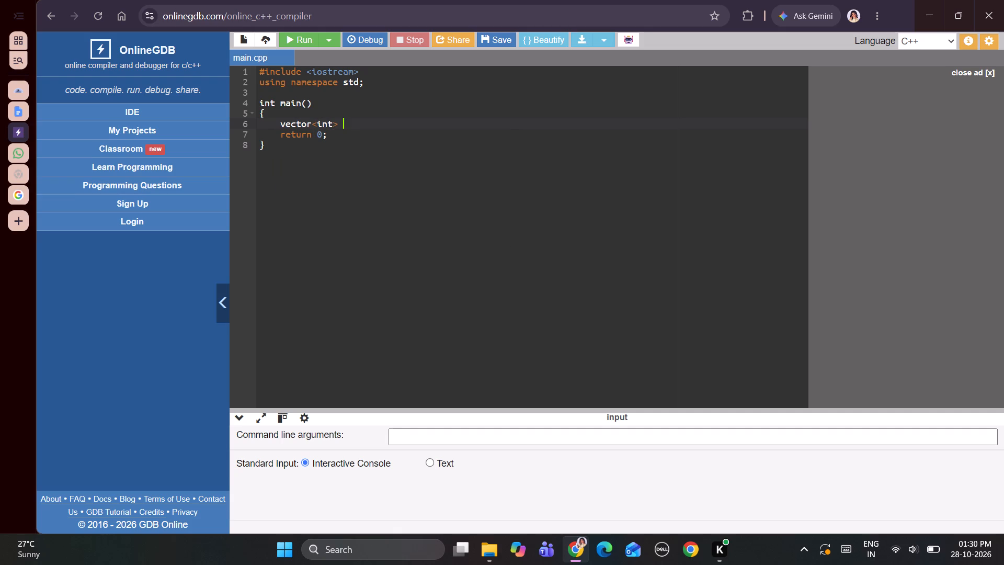
pyautogui.write('arr = (')
pyautogui.hotkey('shift', 'BackSpace')
pyautogui.hotkey('shift', '{')
pyautogui.hotkey('shift', '}')
pyautogui.press(';')
pyautogui.press('Left')
pyautogui.press('Left')
# Fill the arr vector with the values 50,40,30,25,35,15,20 and add a blank line below its declaration.
pyautogui.press('BackSpace')
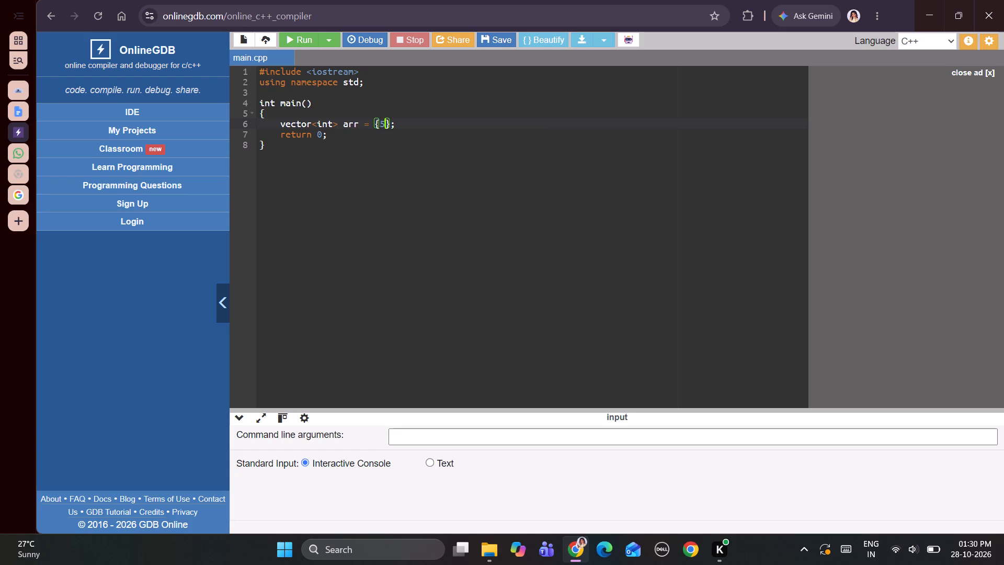
pyautogui.write('0,40,30,')
pyautogui.write('25[,')
pyautogui.press('BackSpace')
pyautogui.press('BackSpace')
pyautogui.write(',35,')
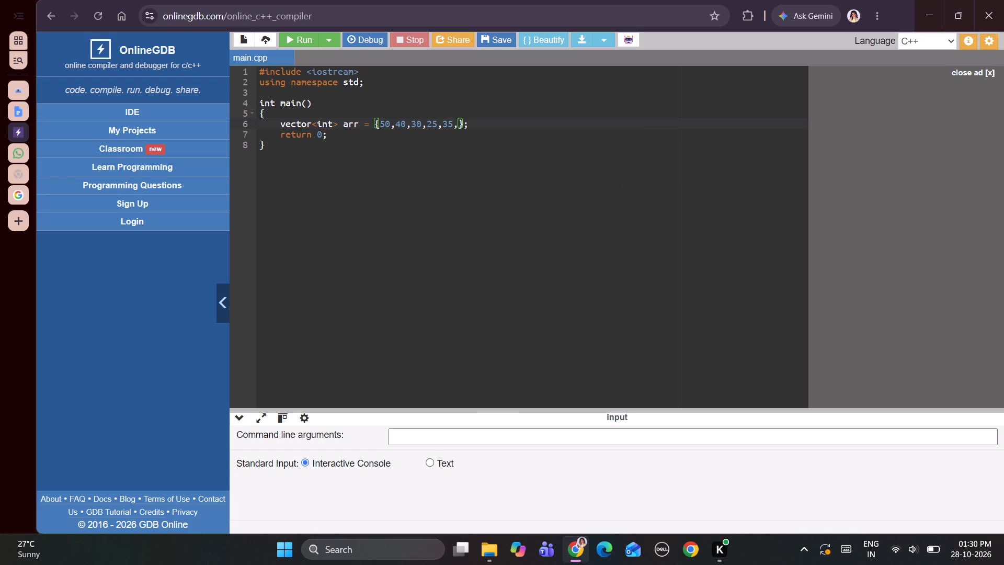
pyautogui.write('25,')
pyautogui.press('BackSpace')
pyautogui.press('BackSpace')
pyautogui.press('BackSpace')
pyautogui.write('15,20')
pyautogui.press('Right')
pyautogui.press('Right')
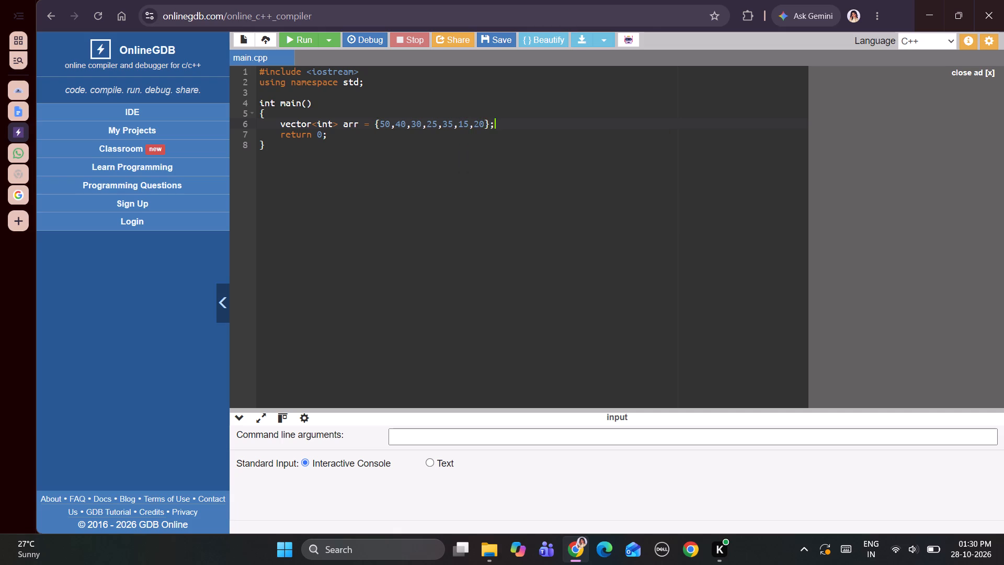
pyautogui.press('Return')
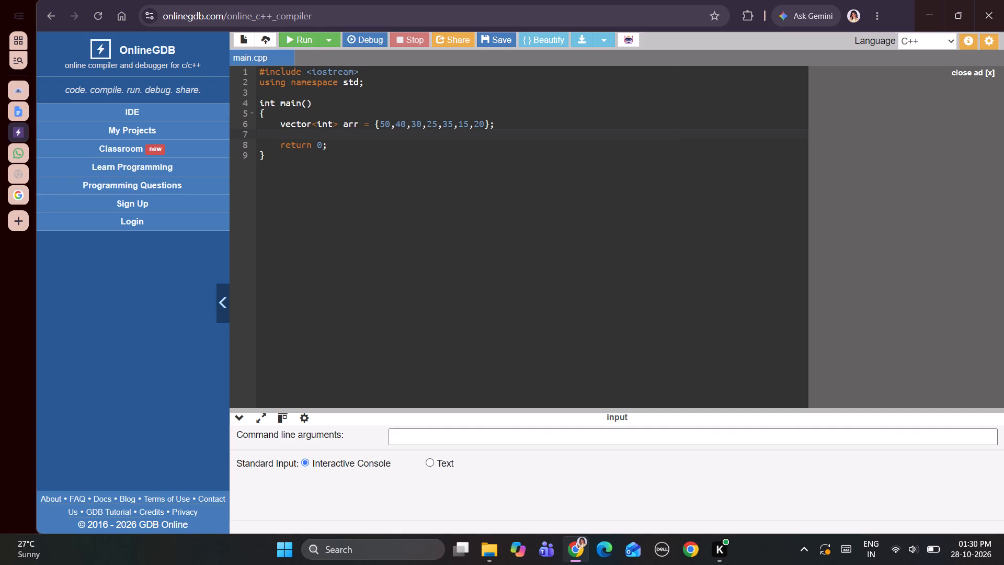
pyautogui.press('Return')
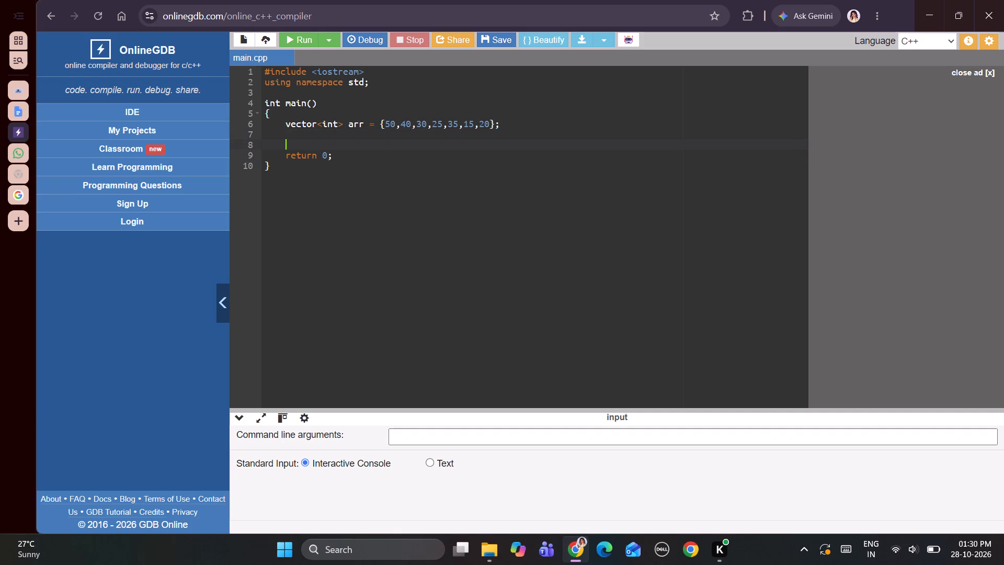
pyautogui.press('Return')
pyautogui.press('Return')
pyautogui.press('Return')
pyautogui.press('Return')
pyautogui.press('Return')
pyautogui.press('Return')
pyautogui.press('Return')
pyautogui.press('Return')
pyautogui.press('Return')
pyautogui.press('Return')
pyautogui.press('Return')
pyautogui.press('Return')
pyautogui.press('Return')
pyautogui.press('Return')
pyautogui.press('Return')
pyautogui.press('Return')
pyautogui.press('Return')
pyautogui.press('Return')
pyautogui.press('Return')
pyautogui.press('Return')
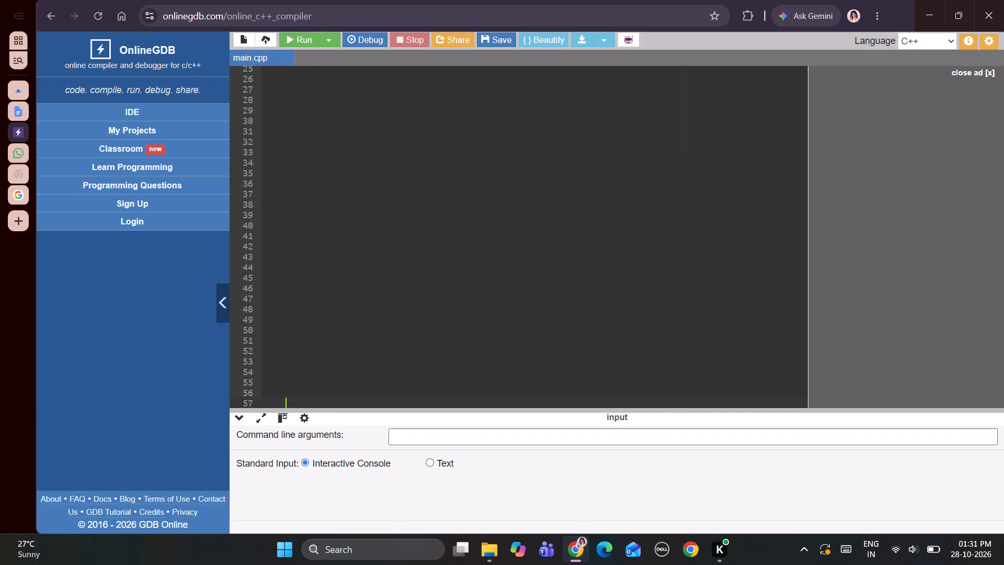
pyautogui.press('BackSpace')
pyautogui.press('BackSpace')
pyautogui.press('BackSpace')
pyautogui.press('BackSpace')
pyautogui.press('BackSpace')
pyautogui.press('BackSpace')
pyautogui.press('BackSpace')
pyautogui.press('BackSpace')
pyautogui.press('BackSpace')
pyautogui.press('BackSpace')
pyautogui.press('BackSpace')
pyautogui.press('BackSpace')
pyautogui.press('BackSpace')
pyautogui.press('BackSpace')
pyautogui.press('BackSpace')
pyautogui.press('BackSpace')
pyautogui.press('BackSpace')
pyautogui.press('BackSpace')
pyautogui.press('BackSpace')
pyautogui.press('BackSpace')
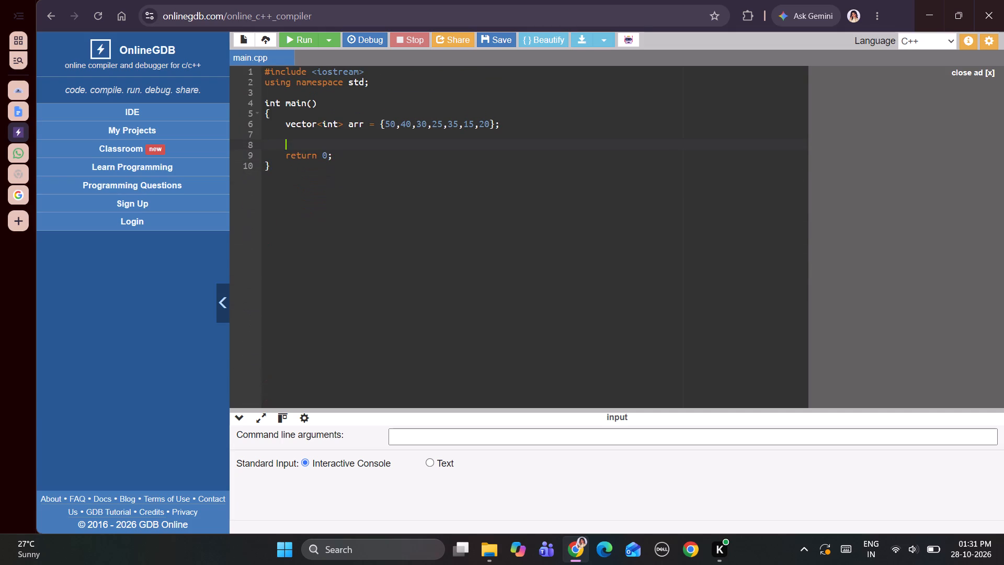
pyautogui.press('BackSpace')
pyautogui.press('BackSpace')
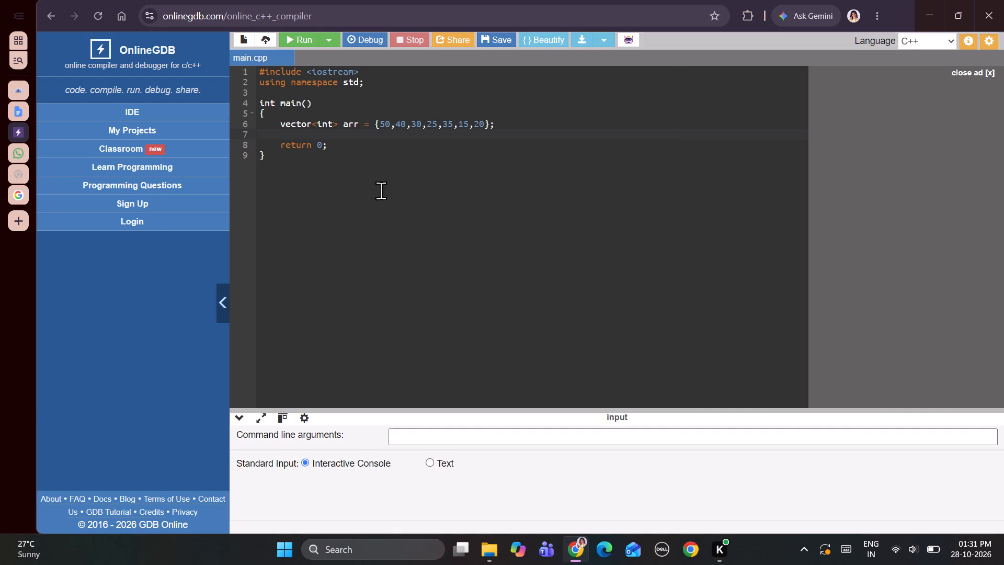
# Switch to the Google results and search for images of "complete binary tree representation in an array".
pyautogui.click(24, 195)
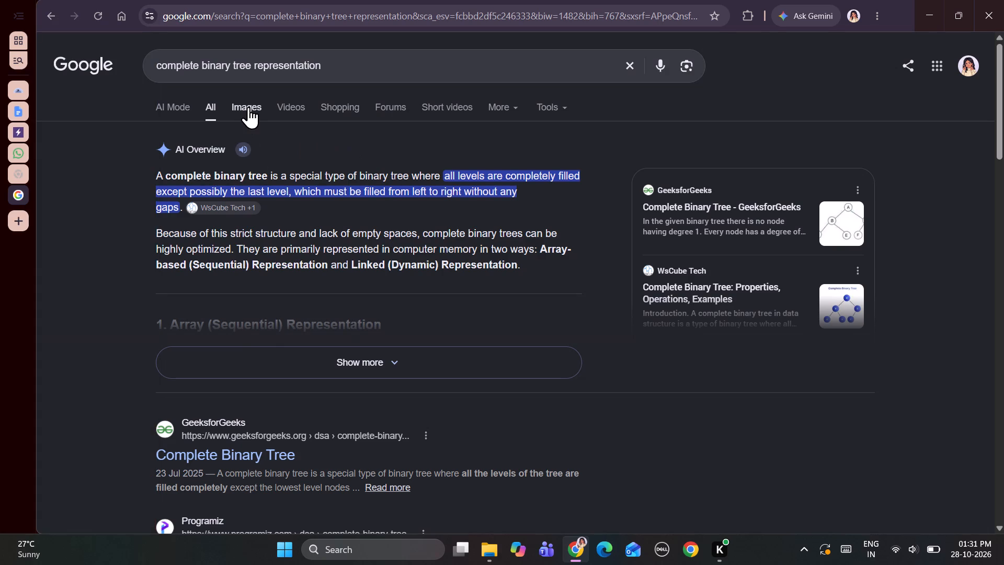
pyautogui.click(249, 105)
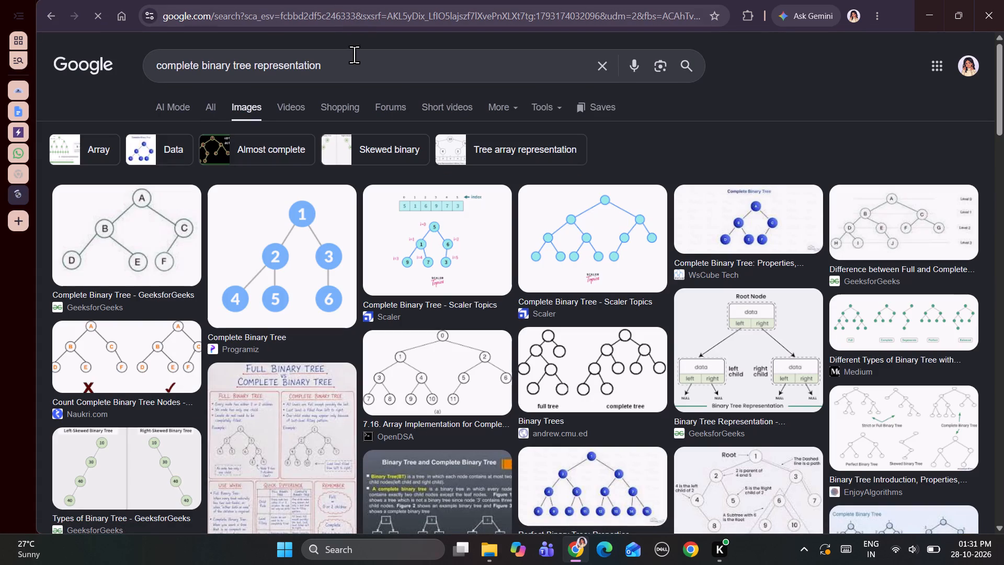
pyautogui.click(350, 66)
pyautogui.press('space')
pyautogui.write('IN A')
pyautogui.press('BackSpace')
pyautogui.press('BackSpace')
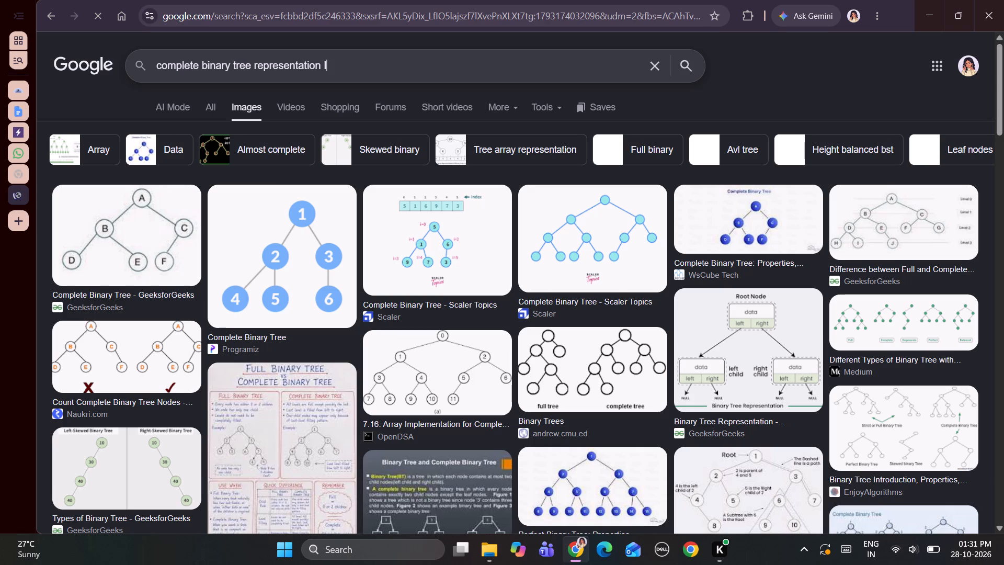
pyautogui.write('in an array')
pyautogui.press('Return')
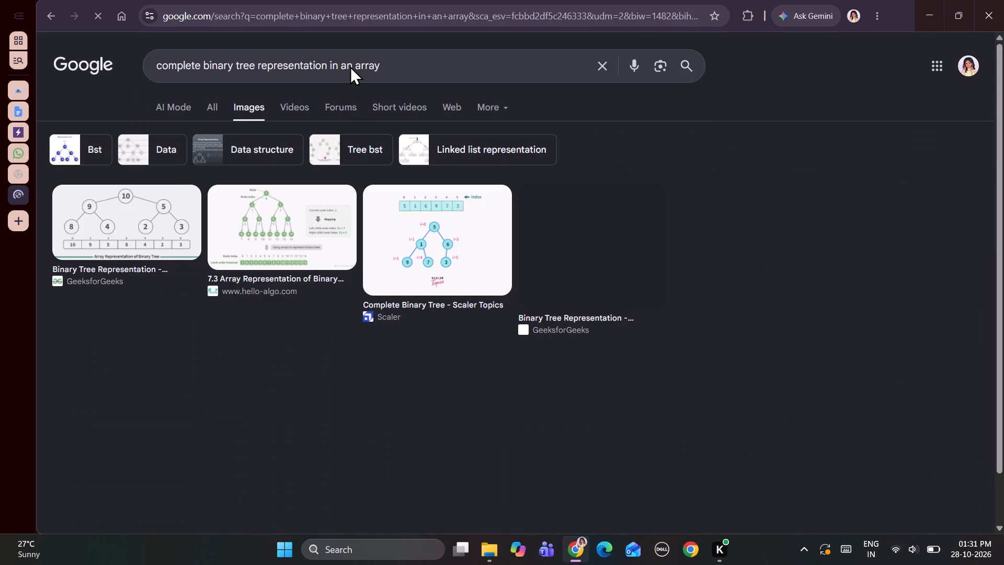
# Open the preview of the GeeksforGeeks Binary Tree Representation image, showing the tree above its indexed array.
pyautogui.click(112, 229)
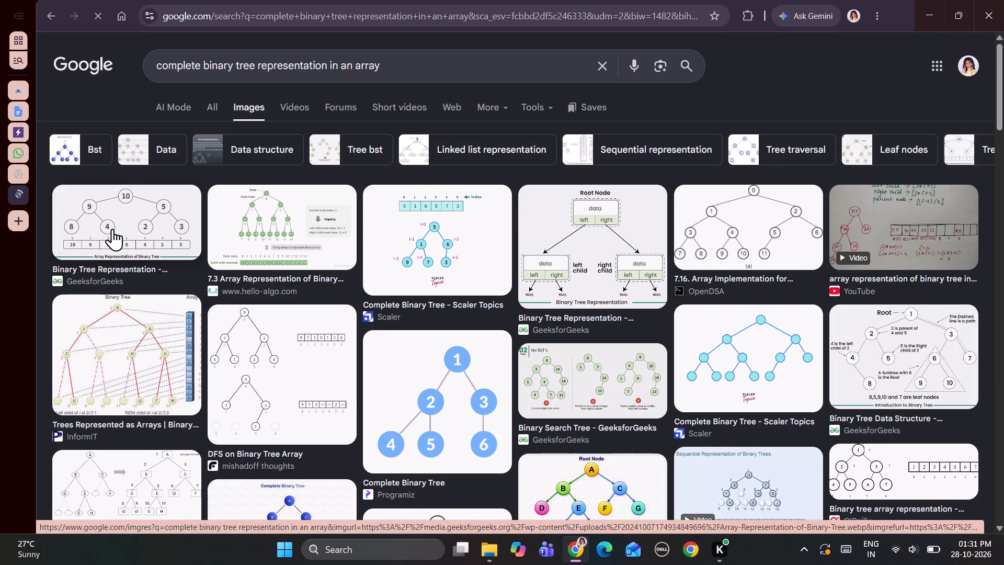
pyautogui.click(112, 229)
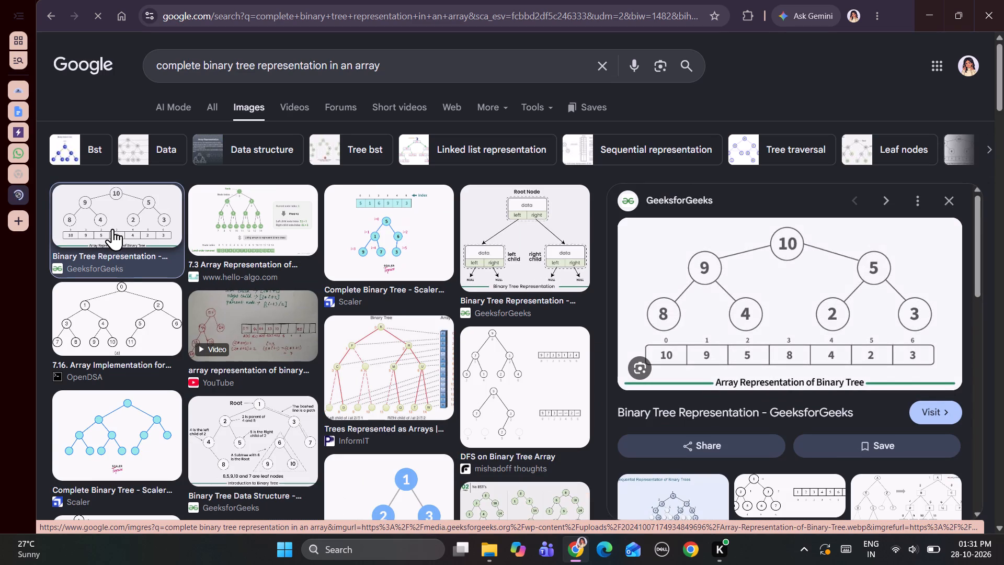
# Copy the previewed Array Representation of Binary Tree image into COLLEGE NOTES, placing it between the Right child bullet and the Practice line.
pyautogui.rightClick(799, 355)
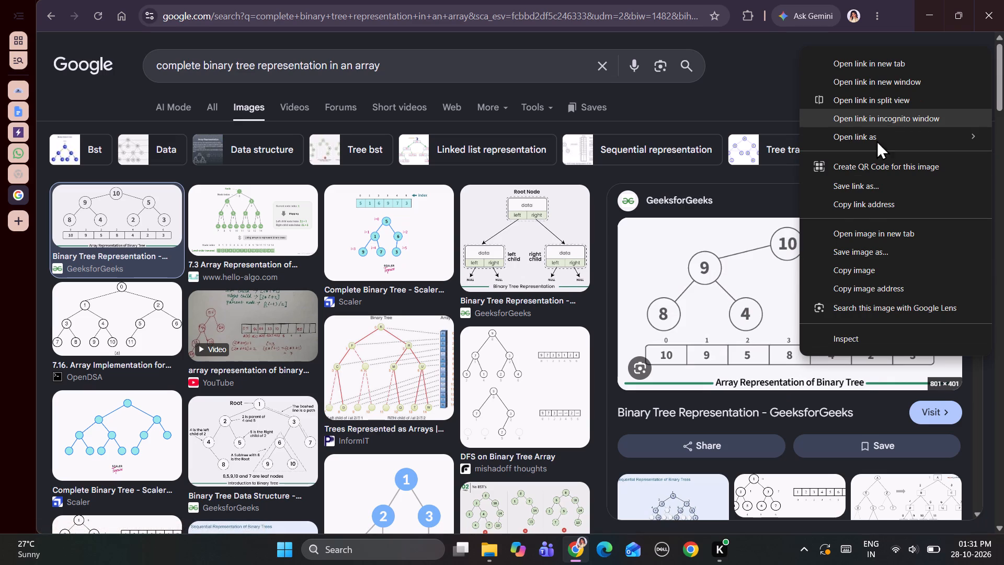
pyautogui.click(865, 268)
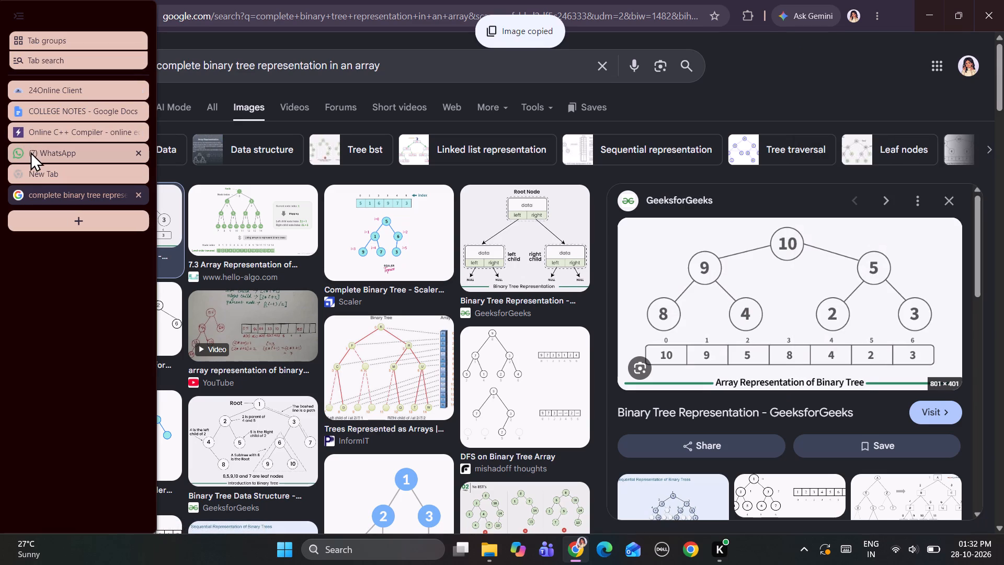
pyautogui.click(67, 110)
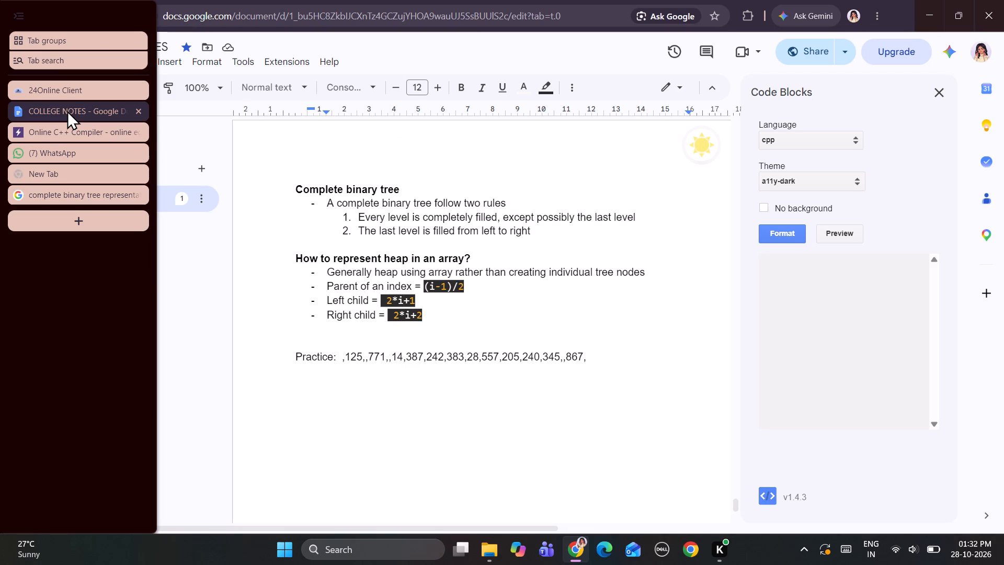
pyautogui.click(612, 407)
pyautogui.hscroll(1, 612, 407)
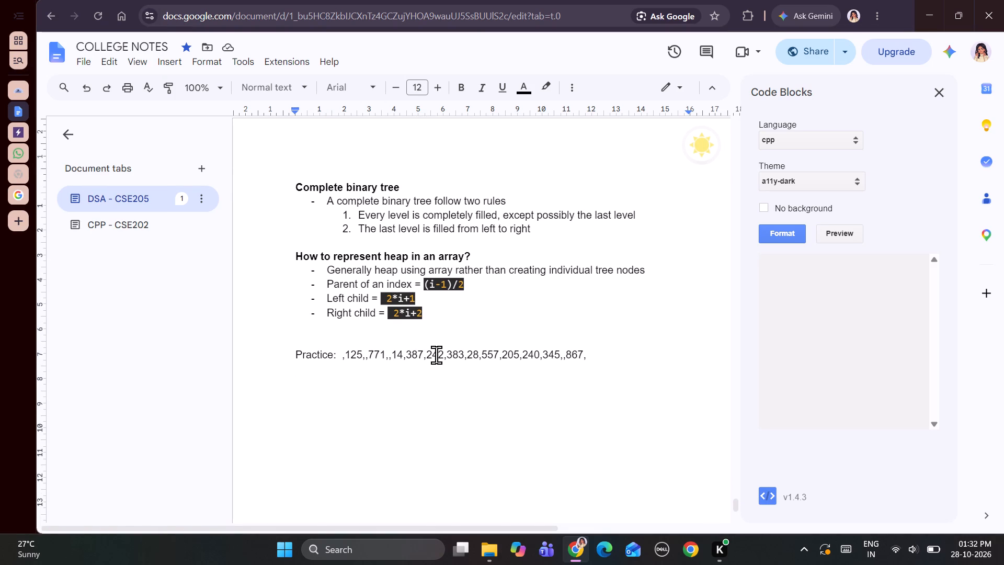
pyautogui.press('Return')
pyautogui.press('Up')
pyautogui.press('Up')
pyautogui.press('Up')
pyautogui.press('Up')
pyautogui.press('Up')
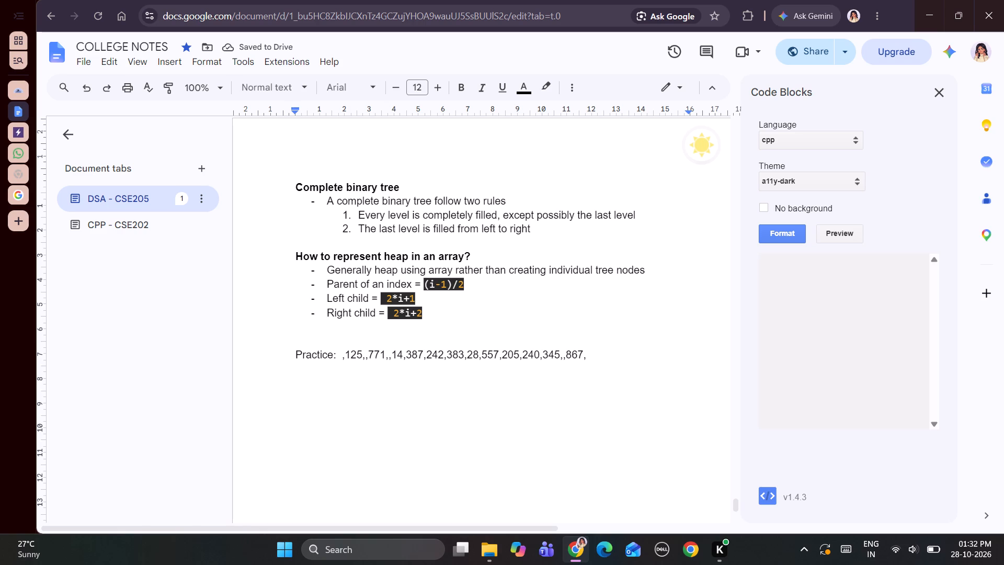
pyautogui.hotkey('ctrl', 'v')
pyautogui.scroll(-5, 436, 355)
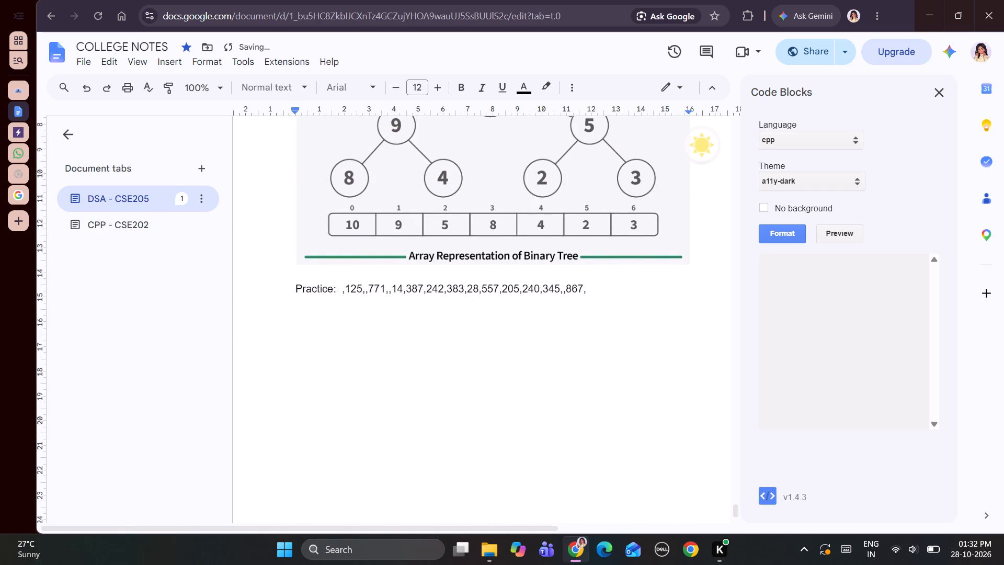
# Add the bold heading "Insertion in a max heap" below the pasted diagram, followed by a new non-bold line.
pyautogui.press('Return')
pyautogui.press('Return')
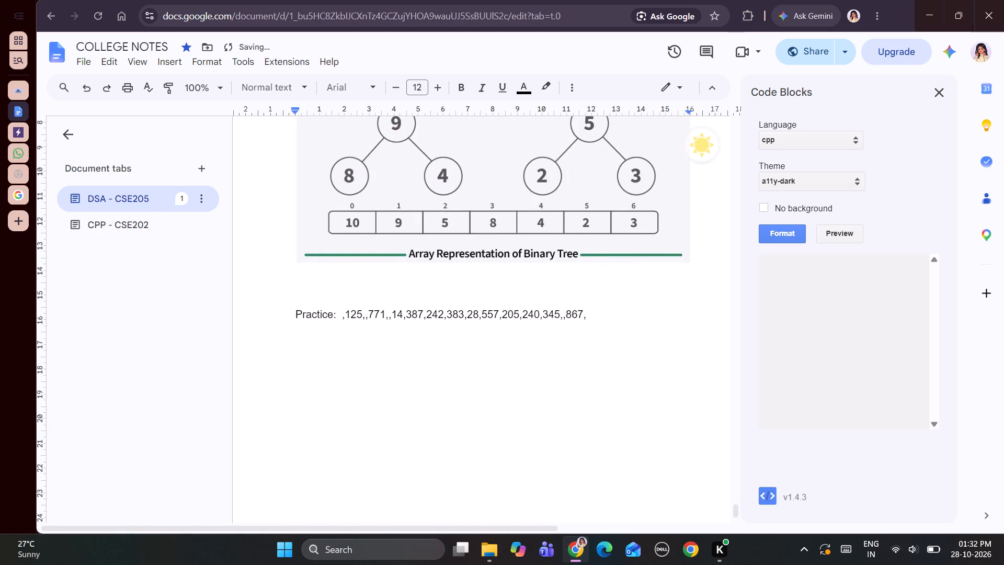
pyautogui.hotkey('ctrl', 'b')
pyautogui.write('Insertion in a max heap')
pyautogui.press('Return')
pyautogui.hotkey('ctrl', 'b')
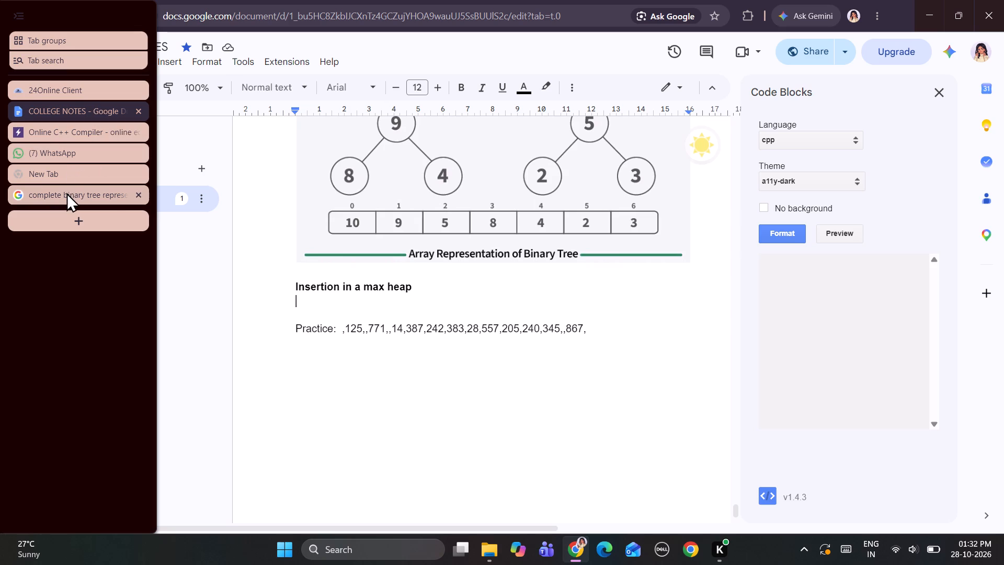
# Close the Google image search results tab.
pyautogui.click(138, 191)
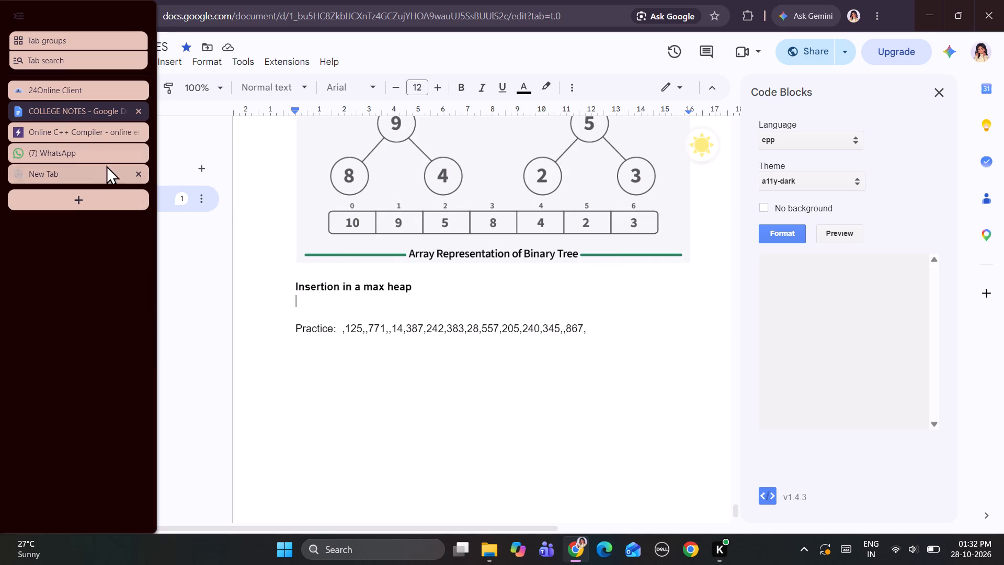
# Switch to the online C++ compiler to review the arr vector code in main.cpp.
pyautogui.click(104, 137)
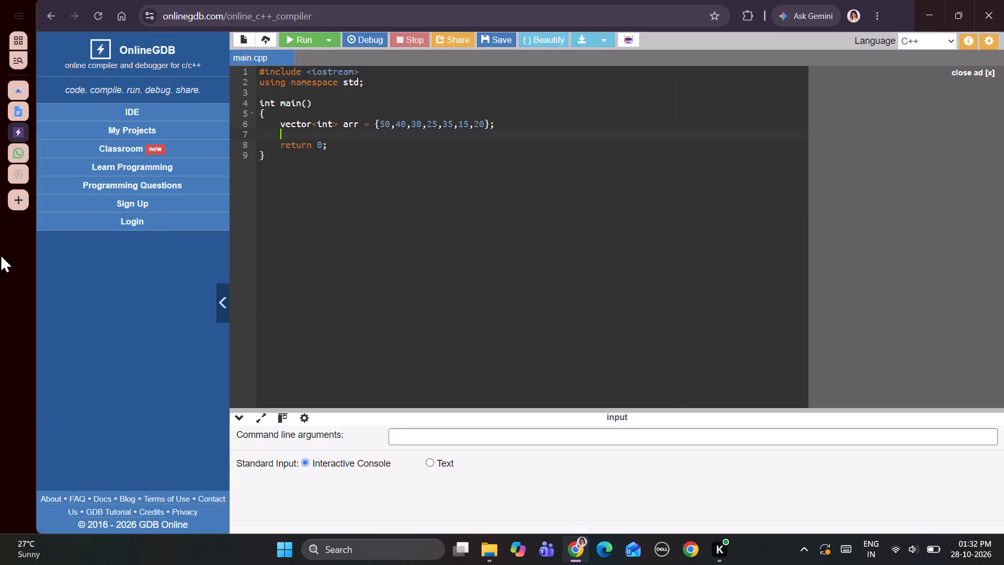
# Return to COLLEGE NOTES and start a dash bullet reading "Step 1 →" under the Insertion in a max heap heading.
pyautogui.click(52, 110)
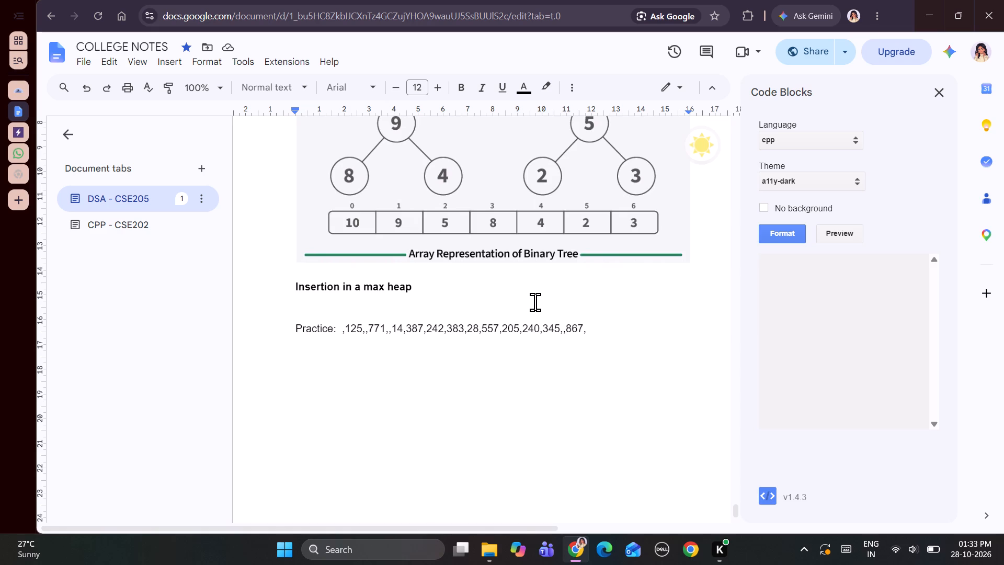
pyautogui.write('-')
pyautogui.press('space')
pyautogui.write('step 1')
pyautogui.hotkey('shift', ':')
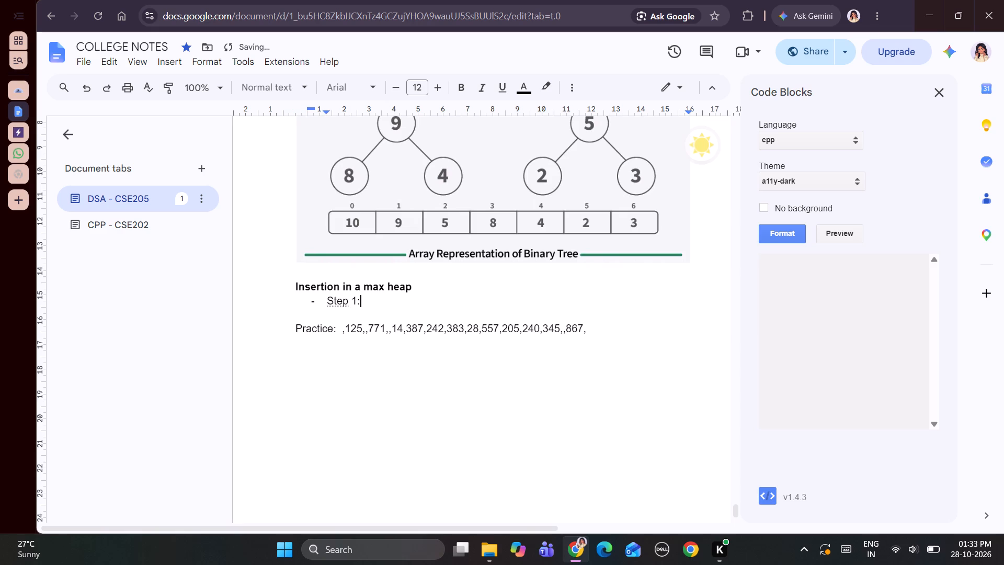
pyautogui.press('BackSpace')
pyautogui.press('space')
pyautogui.write('-->')
pyautogui.press('space')
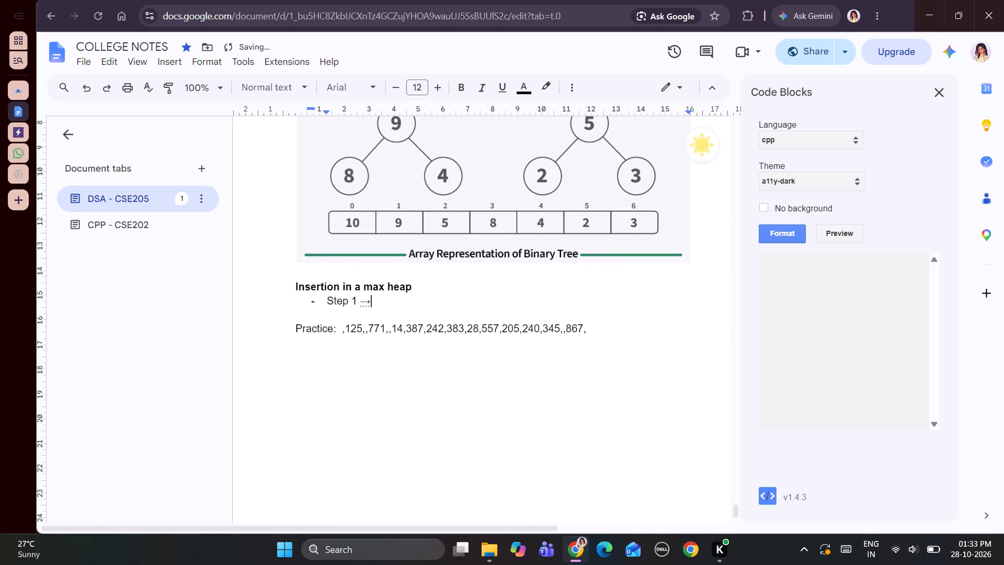
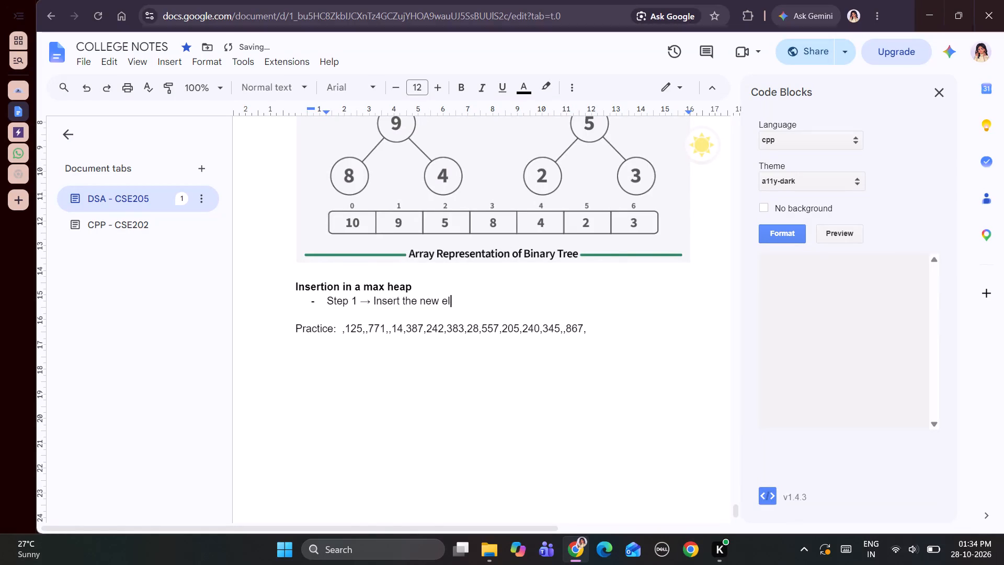
# Add a second dash bullet starting with "Step 2 →" below the Step 1 line under Insertion in a max heap.
pyautogui.press('Return')
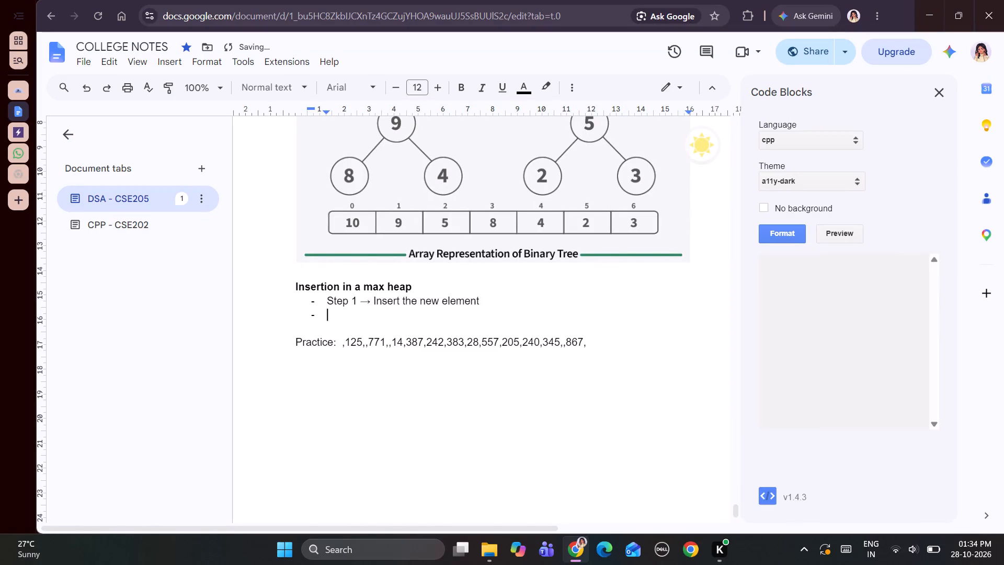
pyautogui.write('Step 2 -->')
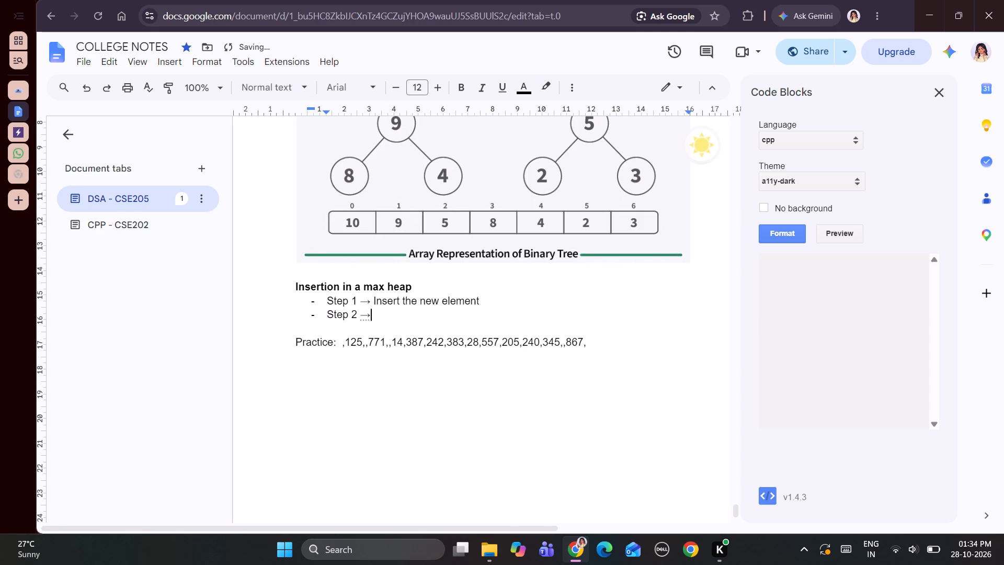
pyautogui.press('space')
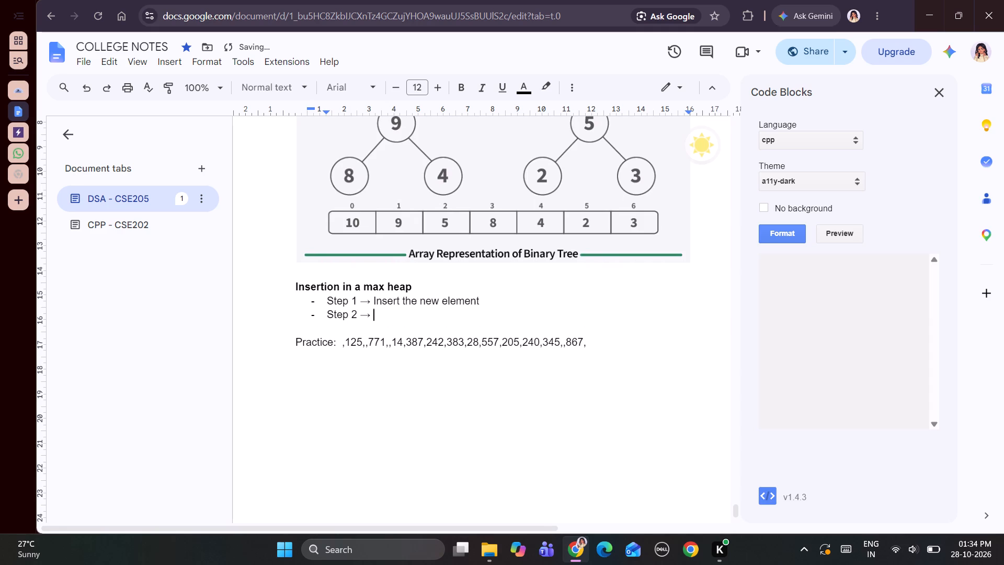
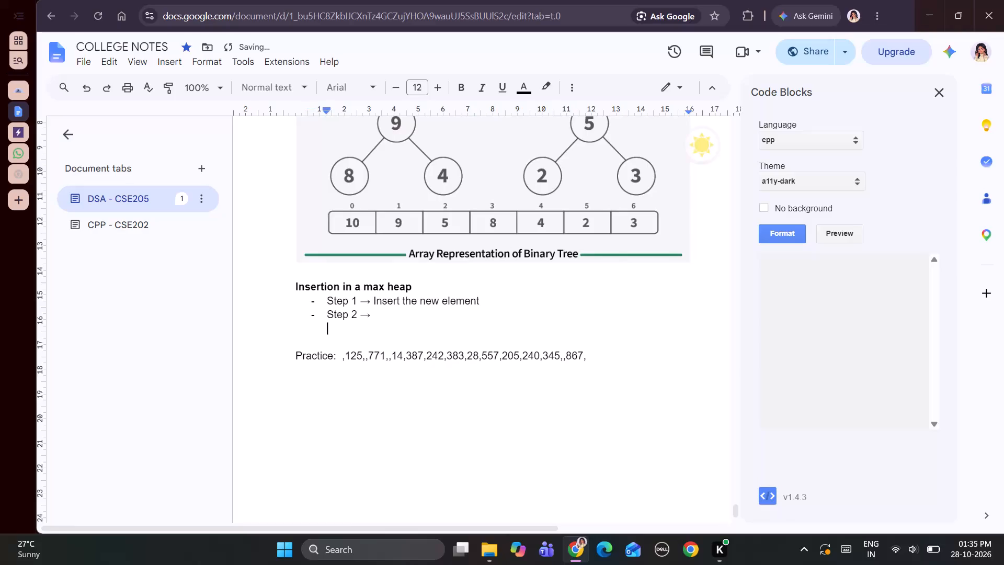
pyautogui.press('BackSpace')
pyautogui.write('60')
pyautogui.press('space')
pyautogui.write('50')
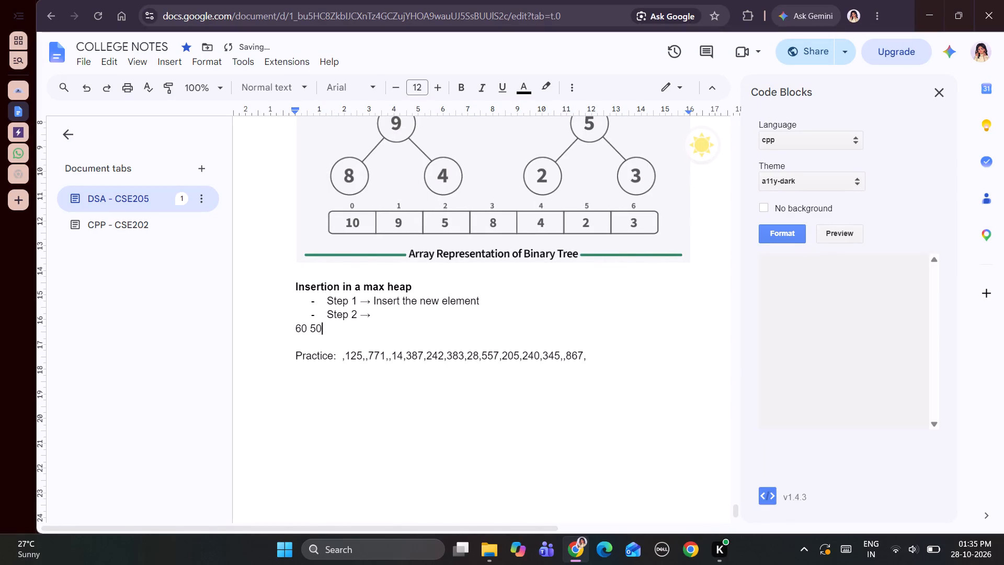
pyautogui.press('space')
pyautogui.write('40')
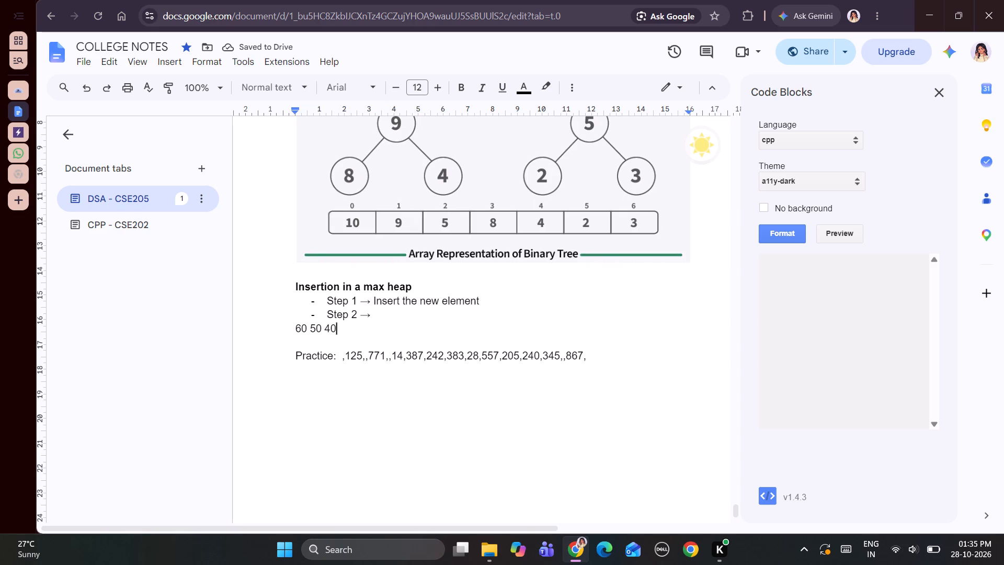
pyautogui.press('space')
pyautogui.press('3')
pyautogui.write('0 20')
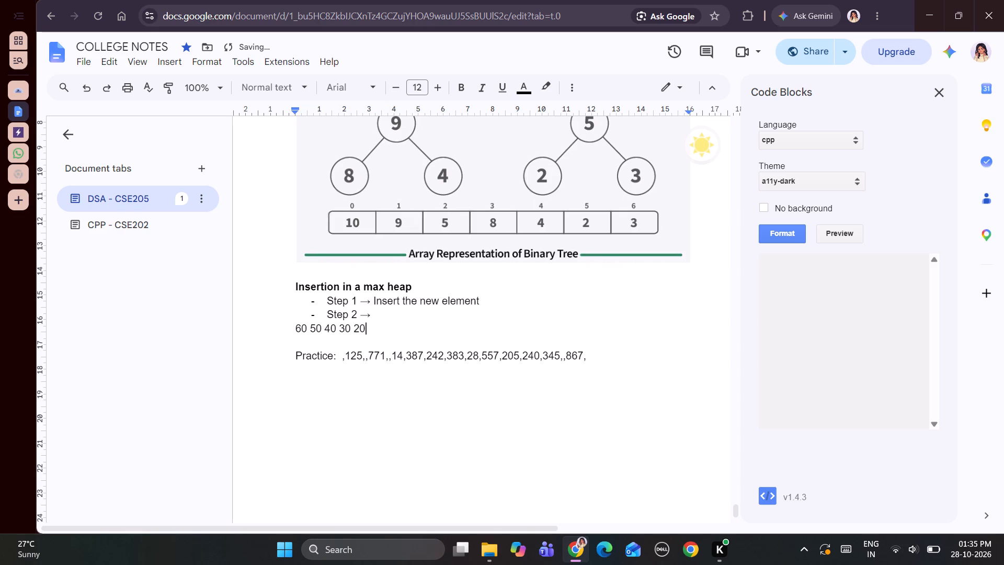
pyautogui.press('space')
pyautogui.write('35 2')
pyautogui.press('BackSpace')
pyautogui.write('25')
pyautogui.press('space')
pyautogui.write('10')
pyautogui.press('BackSpace')
pyautogui.press('0')
pyautogui.press('Left')
pyautogui.press('Left')
pyautogui.press('BackSpace')
pyautogui.press('space')
pyautogui.press('Up')
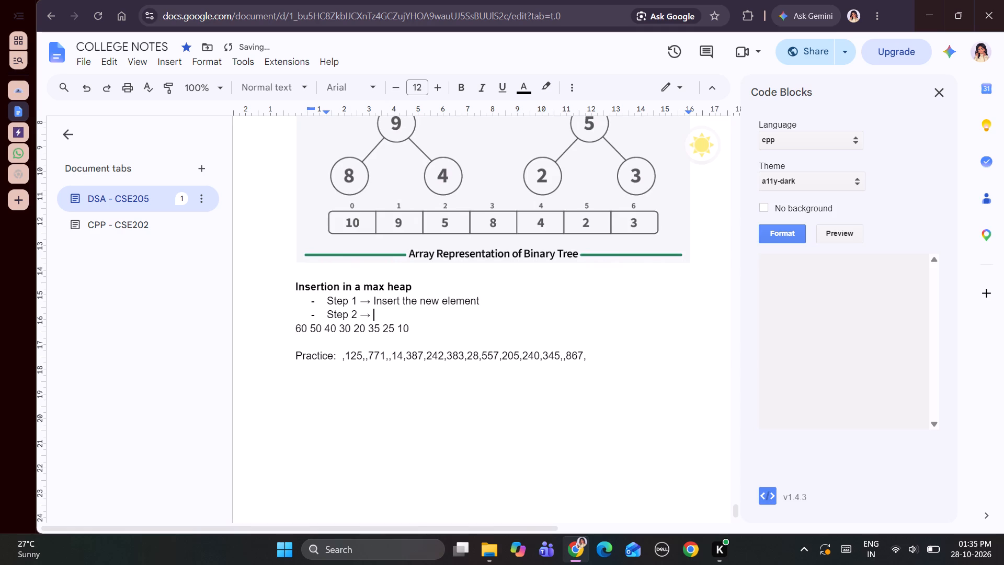
pyautogui.press('Return')
pyautogui.press('BackSpace')
pyautogui.press('BackSpace')
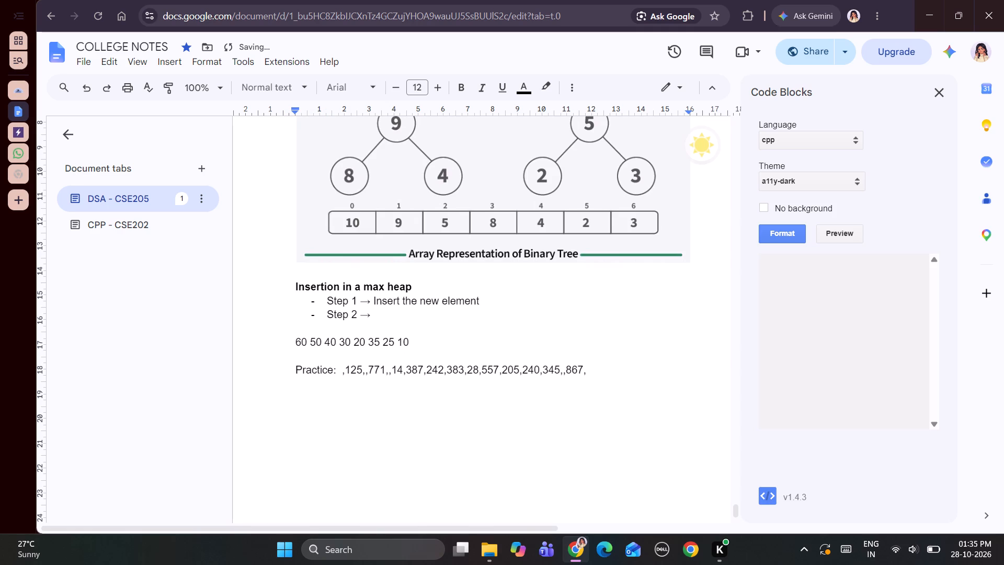
pyautogui.write('50m')
pyautogui.press('BackSpace')
pyautogui.write(',30')
pyautogui.press('BackSpace')
pyautogui.press('BackSpace')
pyautogui.press('BackSpace')
pyautogui.press('space')
pyautogui.write('30 40')
pyautogui.press('space')
pyautogui.write('10 20')
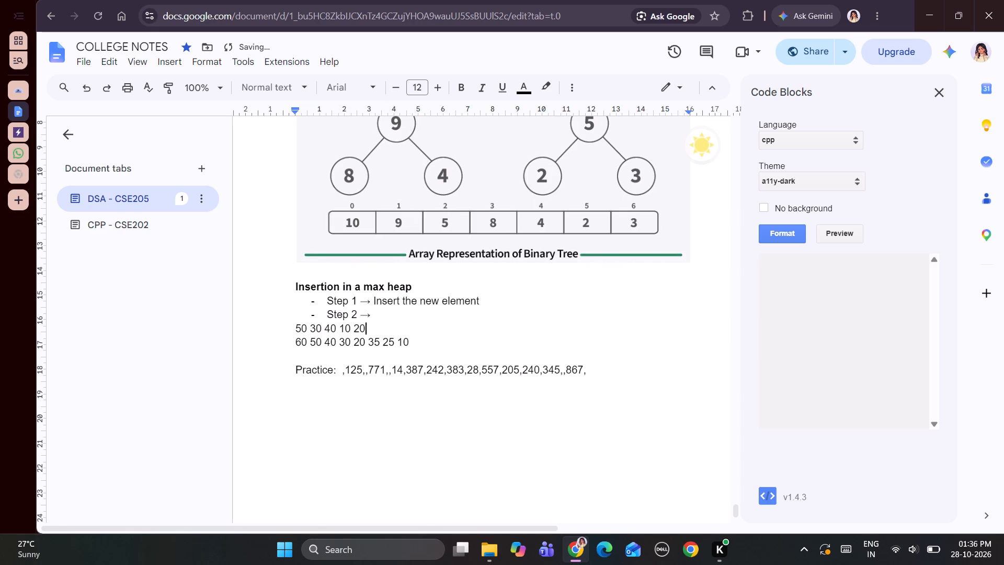
pyautogui.press('space')
pyautogui.write('35')
pyautogui.press('space')
pyautogui.write('25')
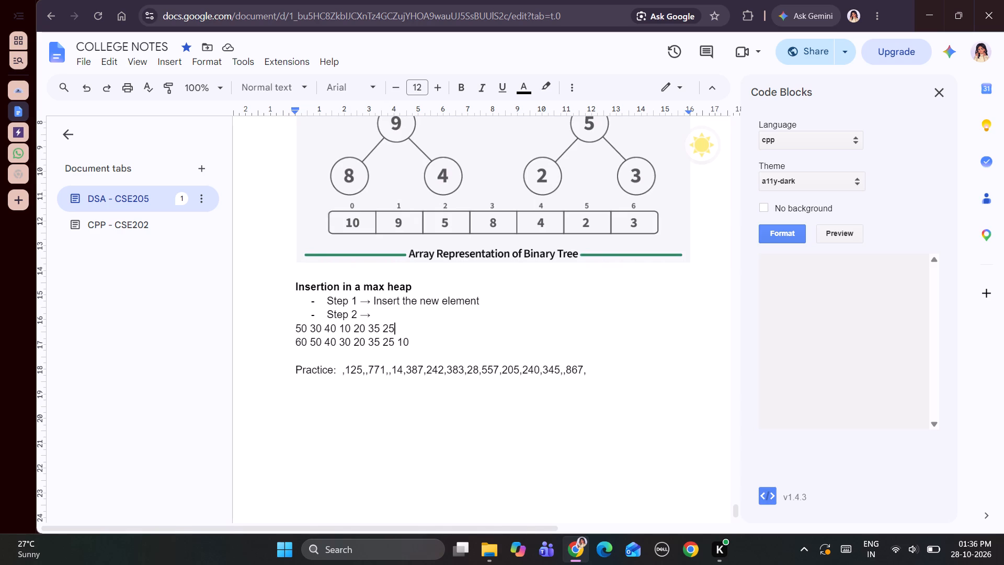
# Extend the Step 1 bullet under Insertion in a max heap with "at the end of the array".
pyautogui.click(508, 306)
pyautogui.press('space')
pyautogui.write('at the end of the array')
pyautogui.press('Return')
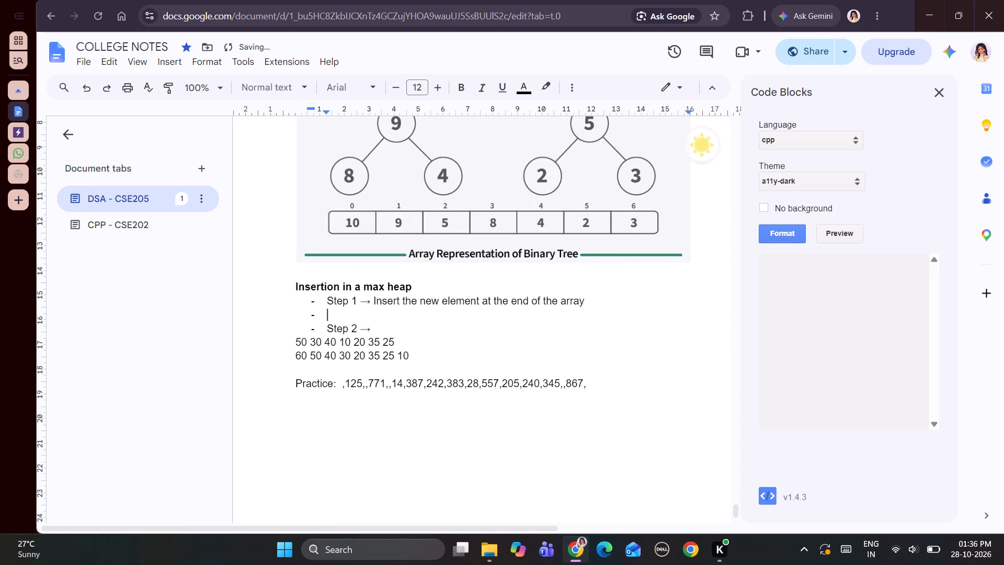
pyautogui.press('BackSpace')
pyautogui.press('BackSpace')
pyautogui.press('BackSpace')
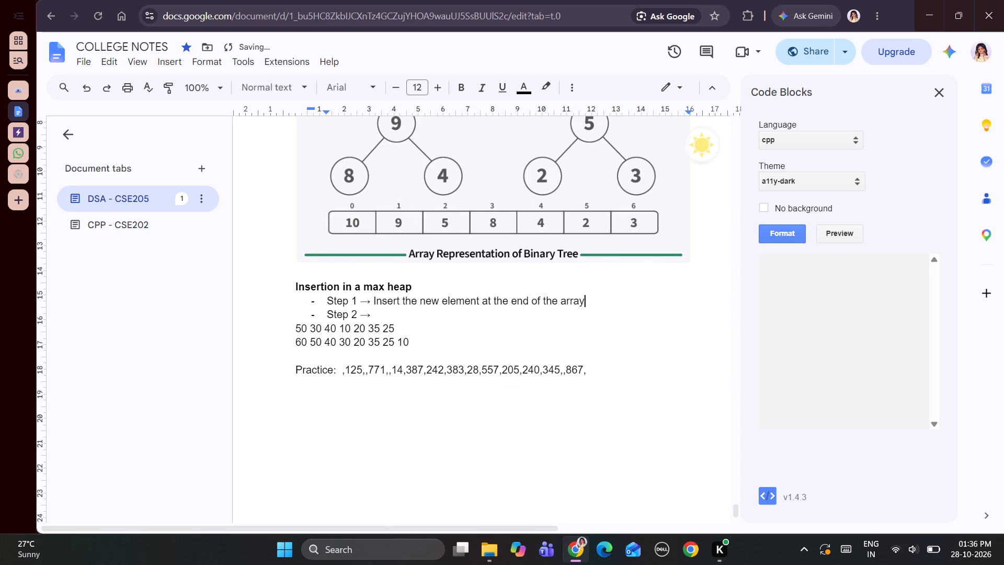
pyautogui.press('Down')
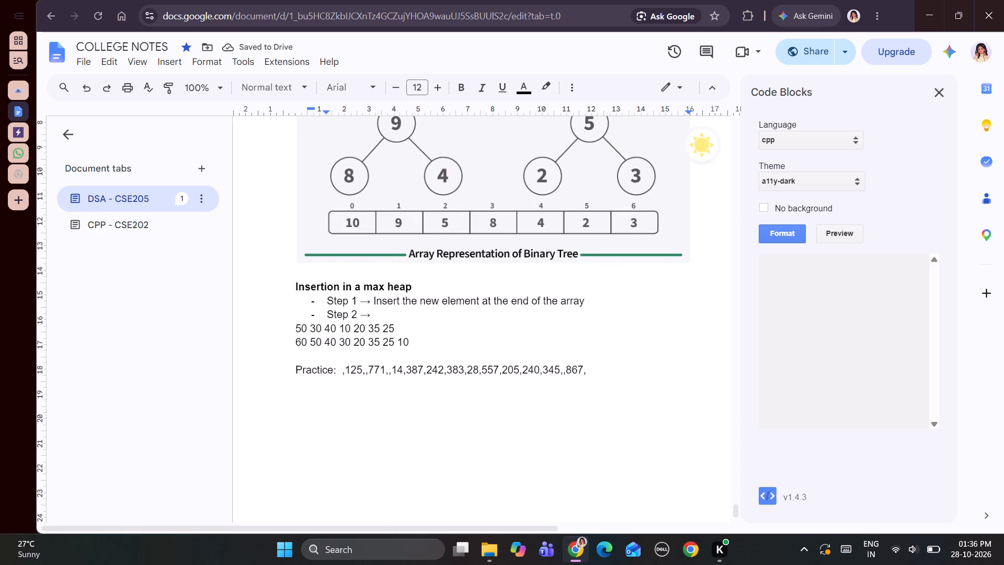
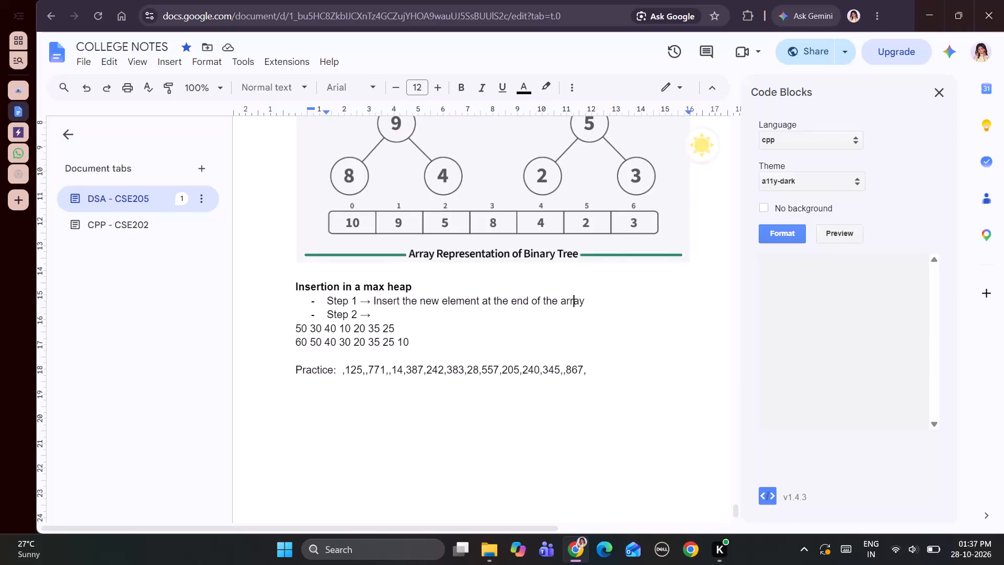
# Extend the Step 1 bullet under Insertion in a max heap with "to maintain the complete binary tree struct".
pyautogui.press('Right')
pyautogui.press('Right')
pyautogui.press('space')
pyautogui.write('to mi')
pyautogui.press('BackSpace')
pyautogui.write('aintain the complete binary t')
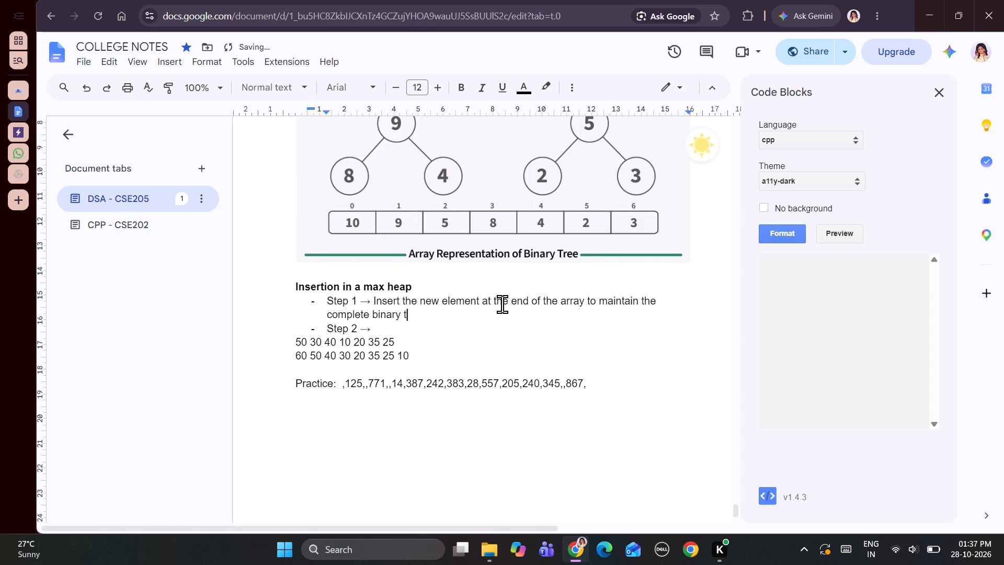
pyautogui.write('ree')
pyautogui.press('space')
pyautogui.write('struc')
pyautogui.press('t')
pyautogui.press('Down')
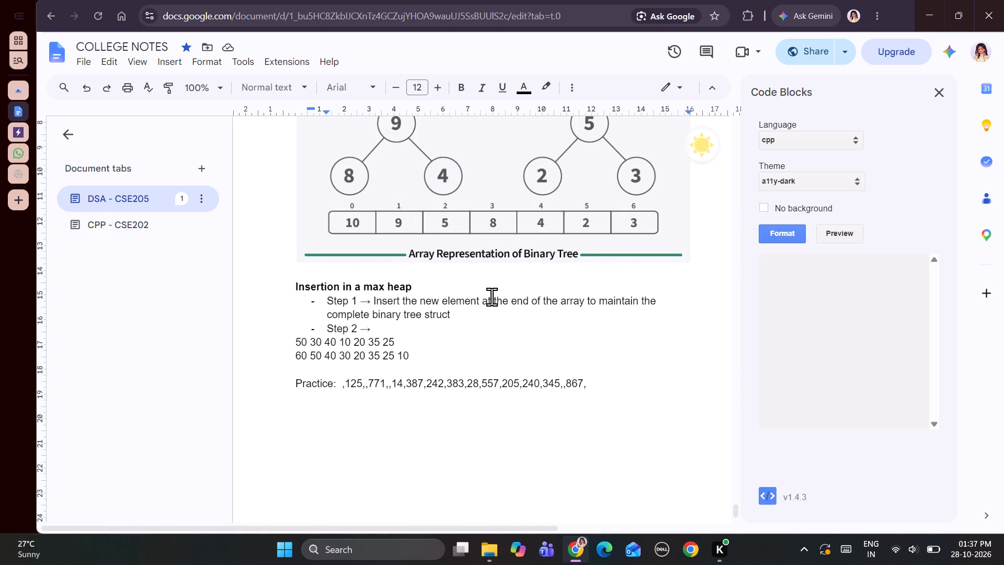
pyautogui.hscroll(1, 492, 297)
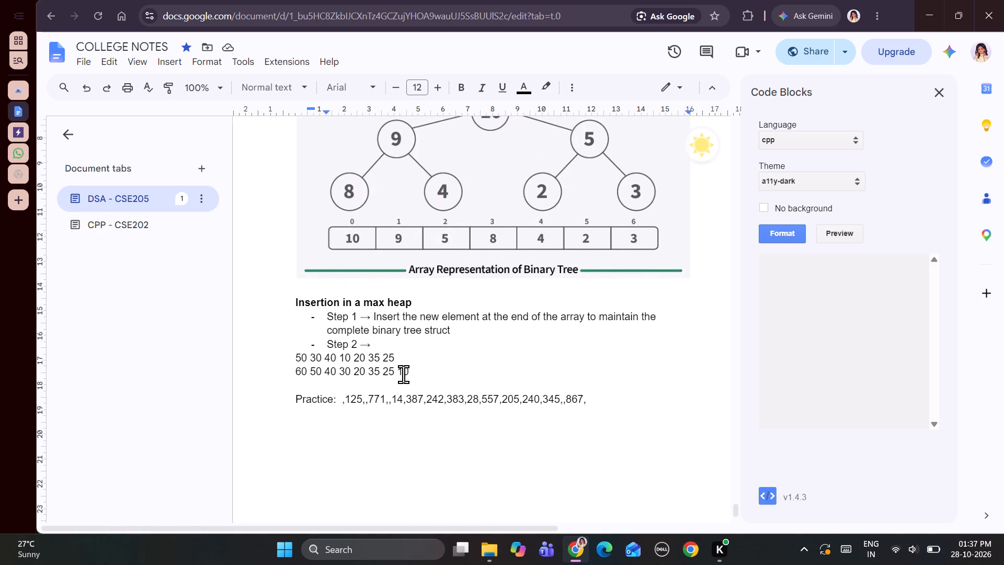